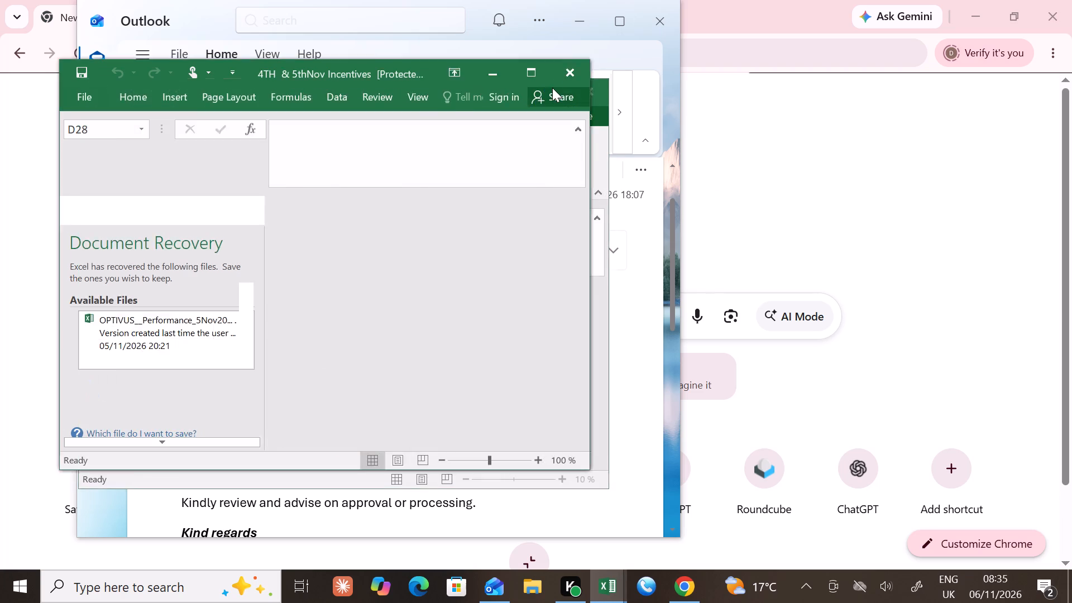
# Enable editing for the protected 4TH & 5thNov Incentives workbook.
pyautogui.click(553, 92)
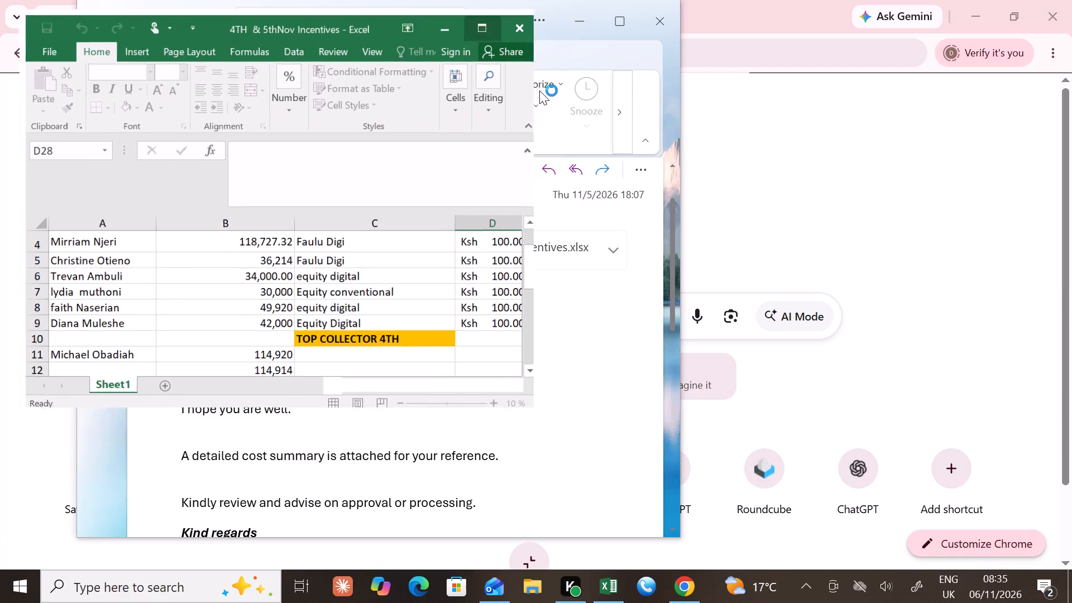
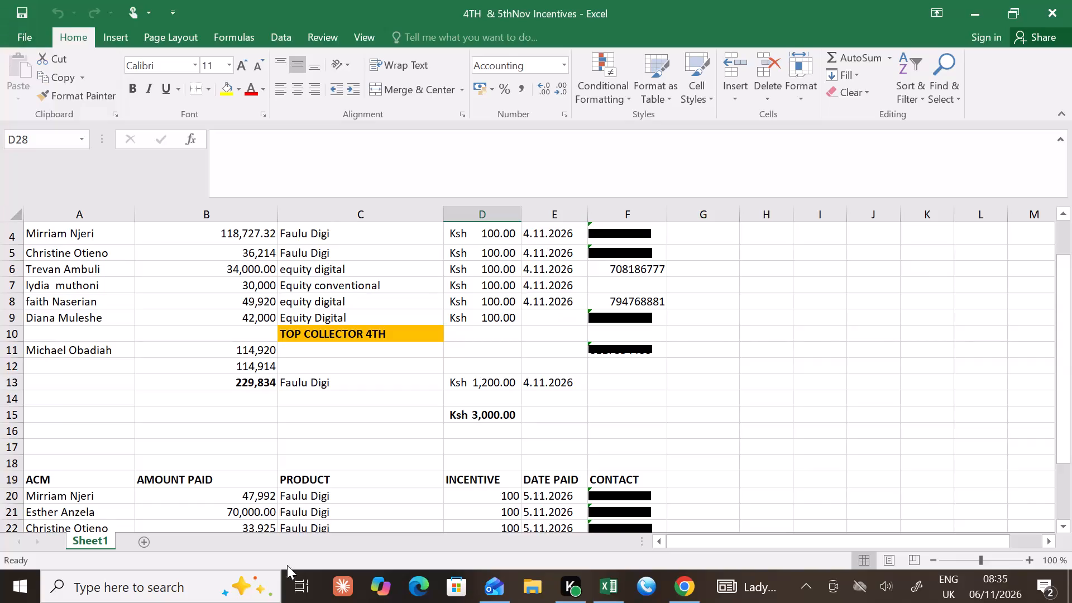
# Highlight all three entries of the repeated ACM in yellow across their entire rows: rows 3, 4 and 20.
pyautogui.scroll(-2, 255, 486)
pyautogui.scroll(3, 199, 446)
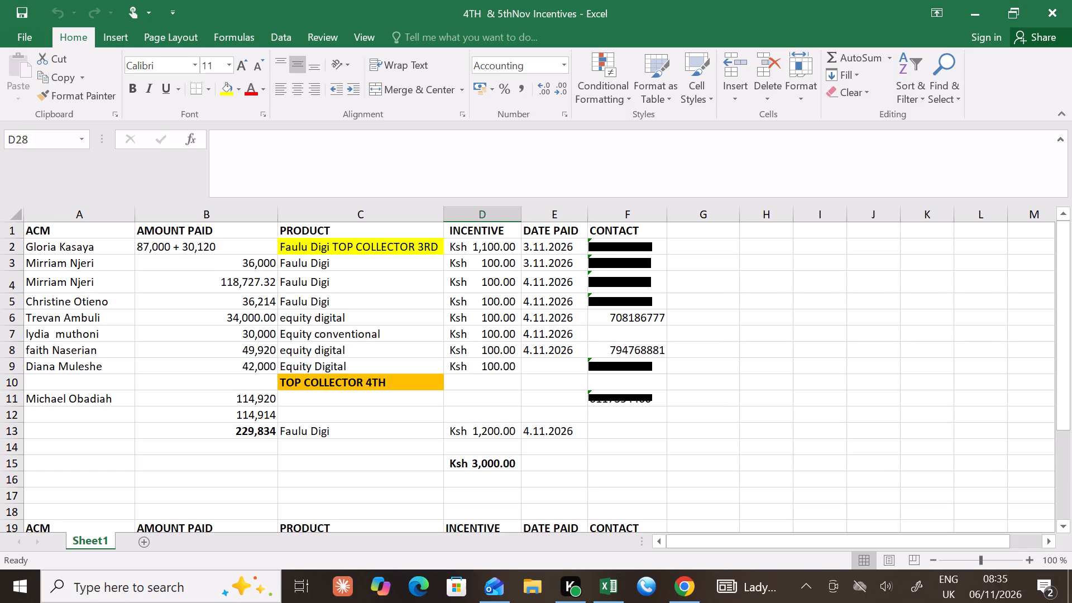
pyautogui.scroll(-2, 442, 440)
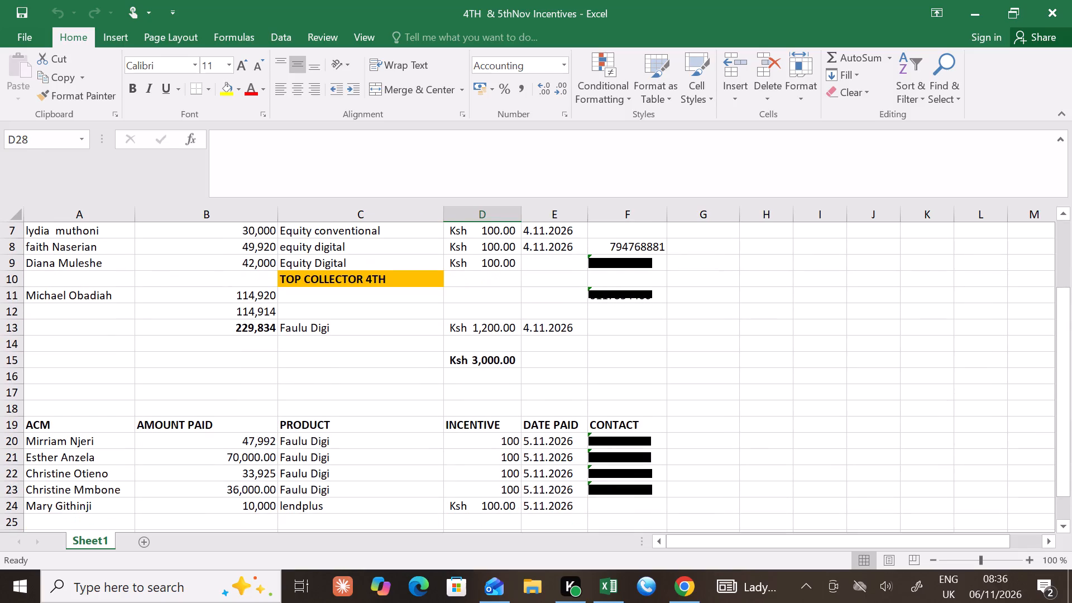
pyautogui.scroll(2, 424, 456)
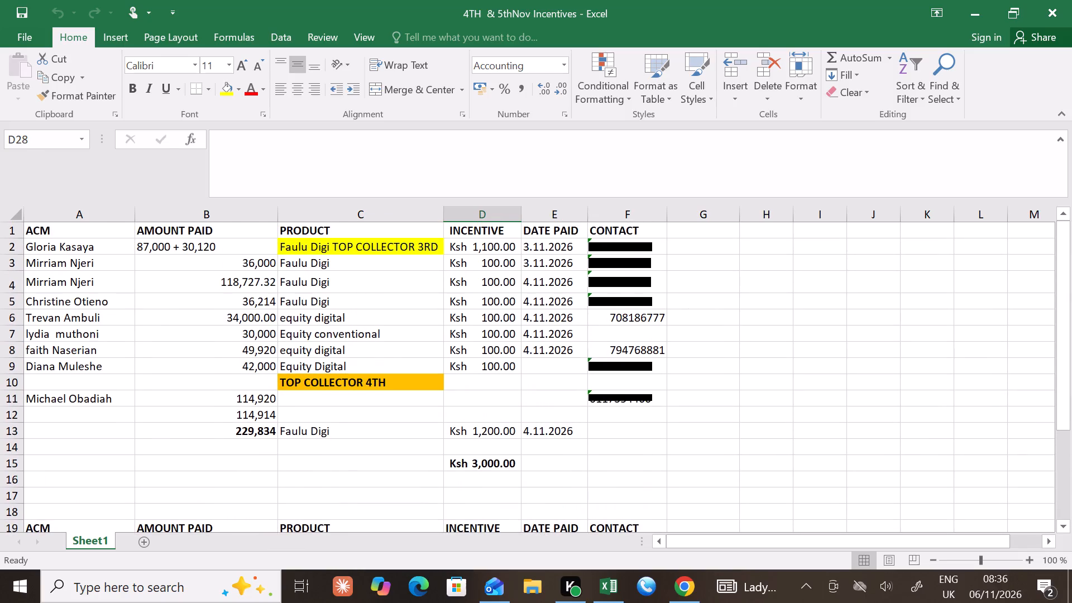
pyautogui.moveTo(9, 266); pyautogui.dragTo(9, 271)
pyautogui.click(226, 93)
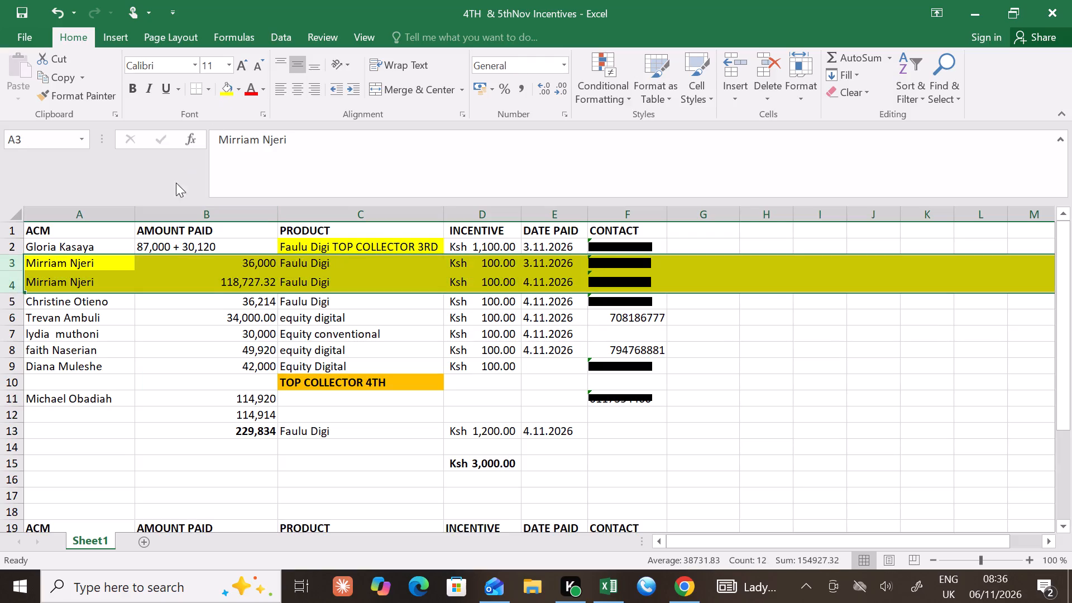
pyautogui.scroll(-1, 121, 470)
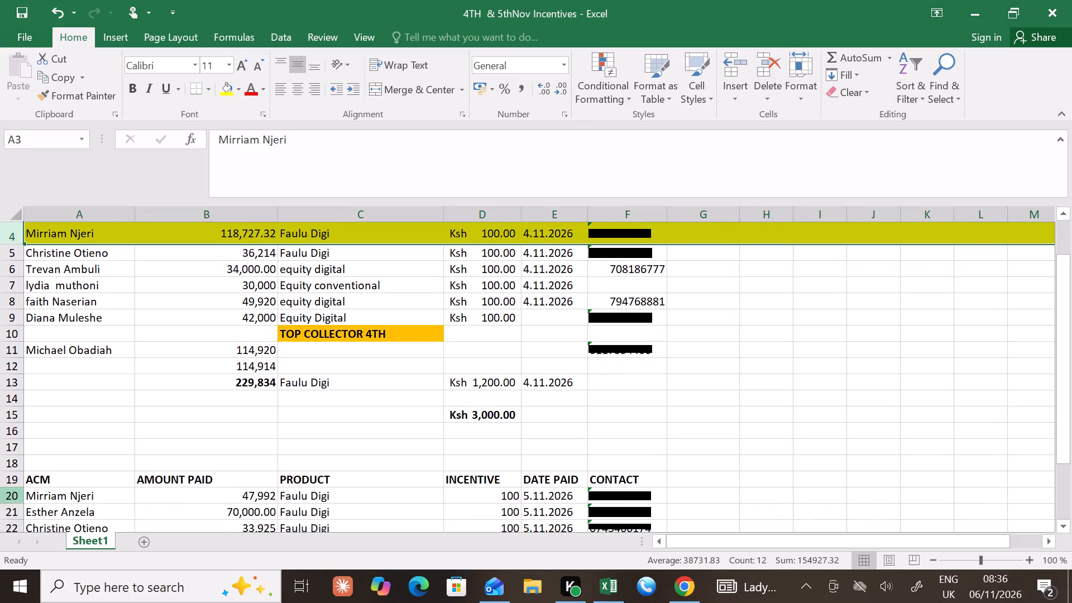
pyautogui.click(21, 499)
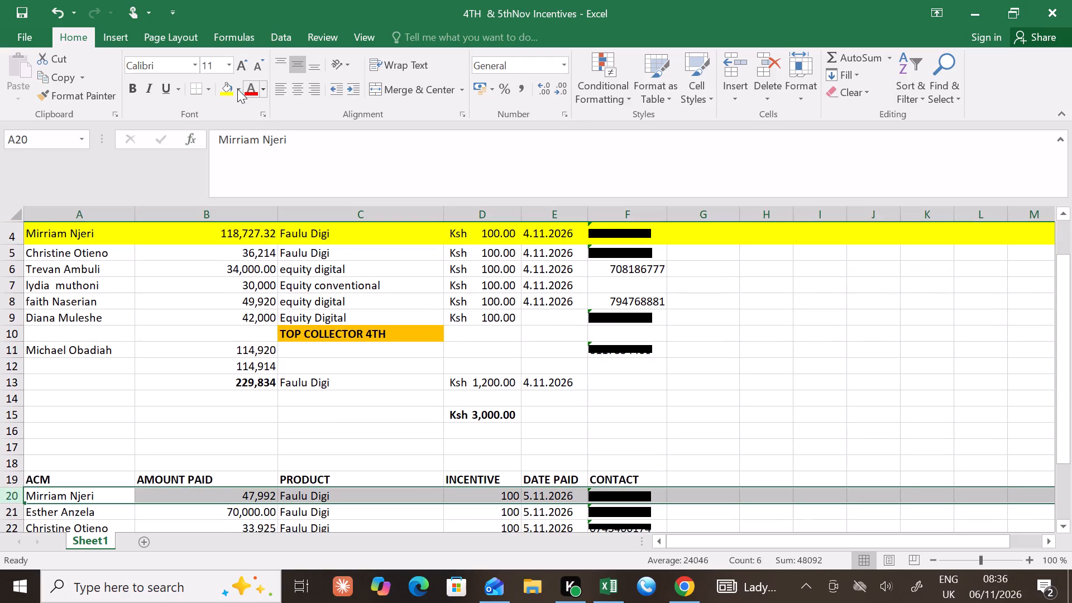
pyautogui.click(233, 89)
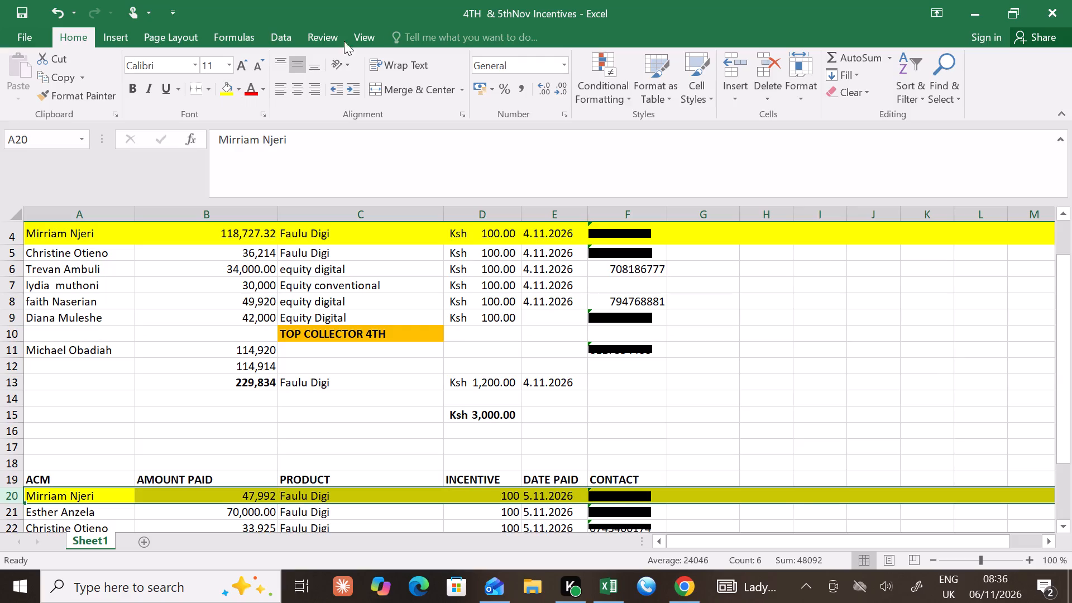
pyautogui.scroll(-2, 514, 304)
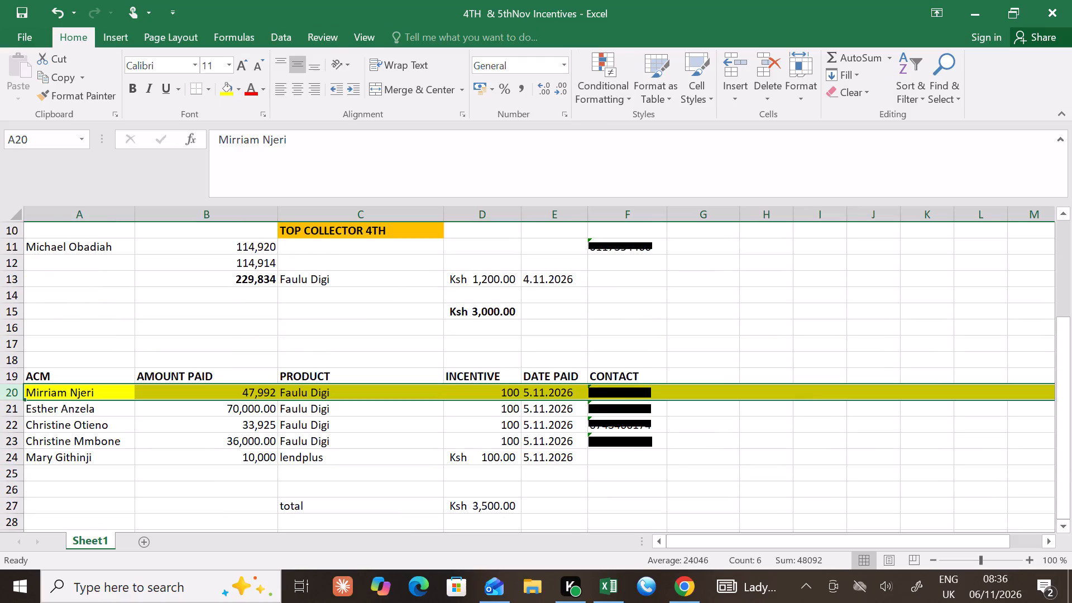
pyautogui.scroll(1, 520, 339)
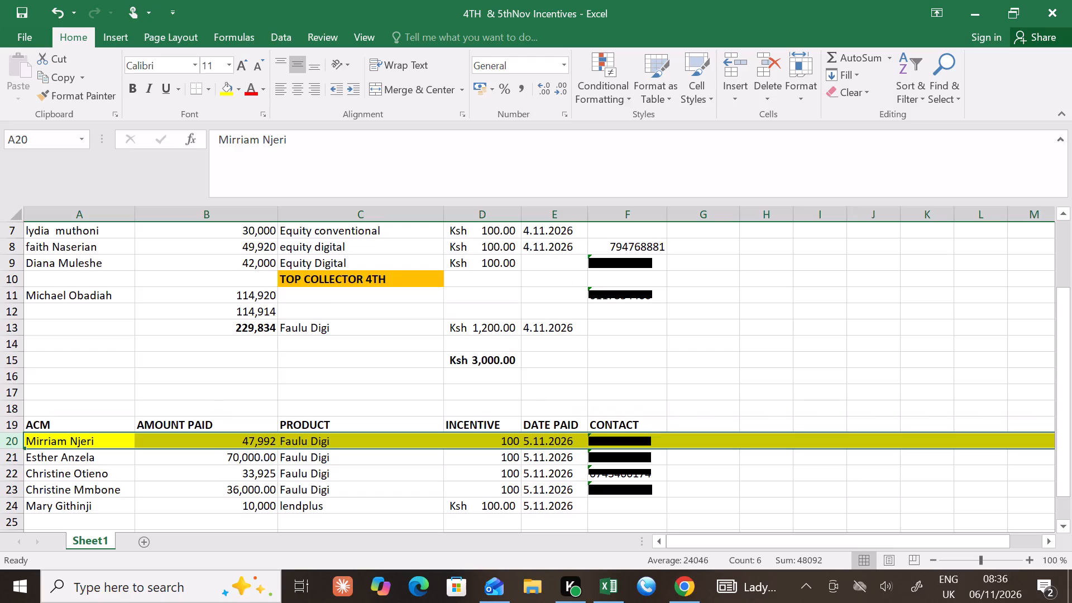
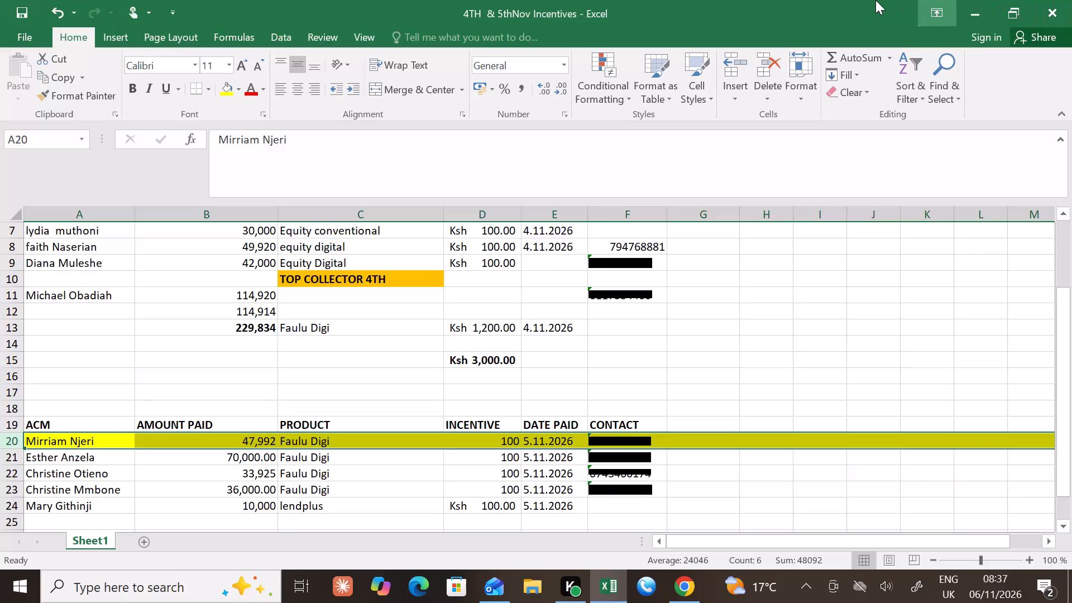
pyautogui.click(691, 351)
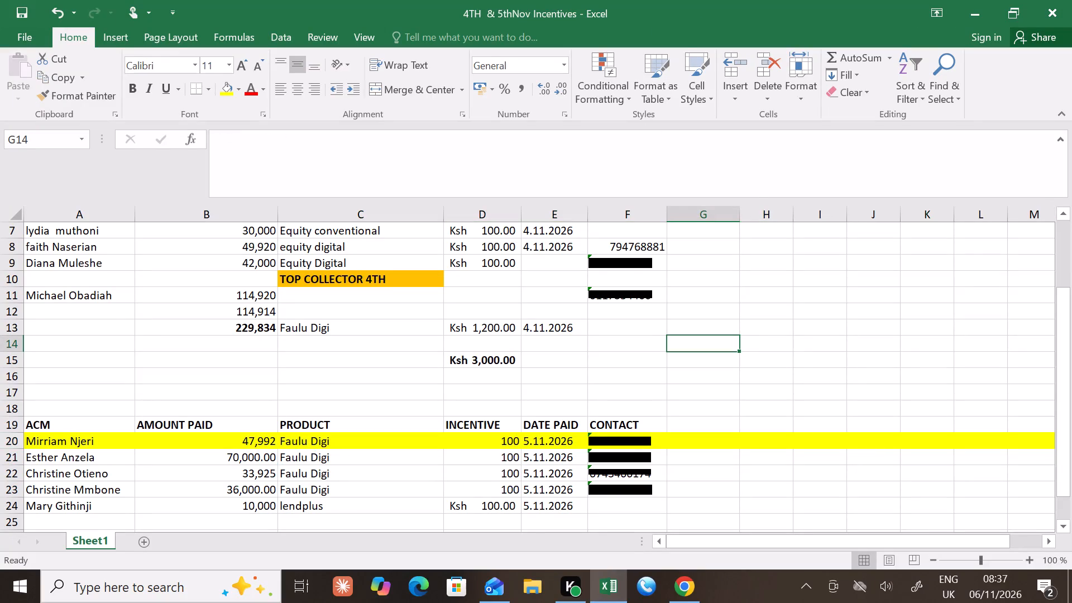
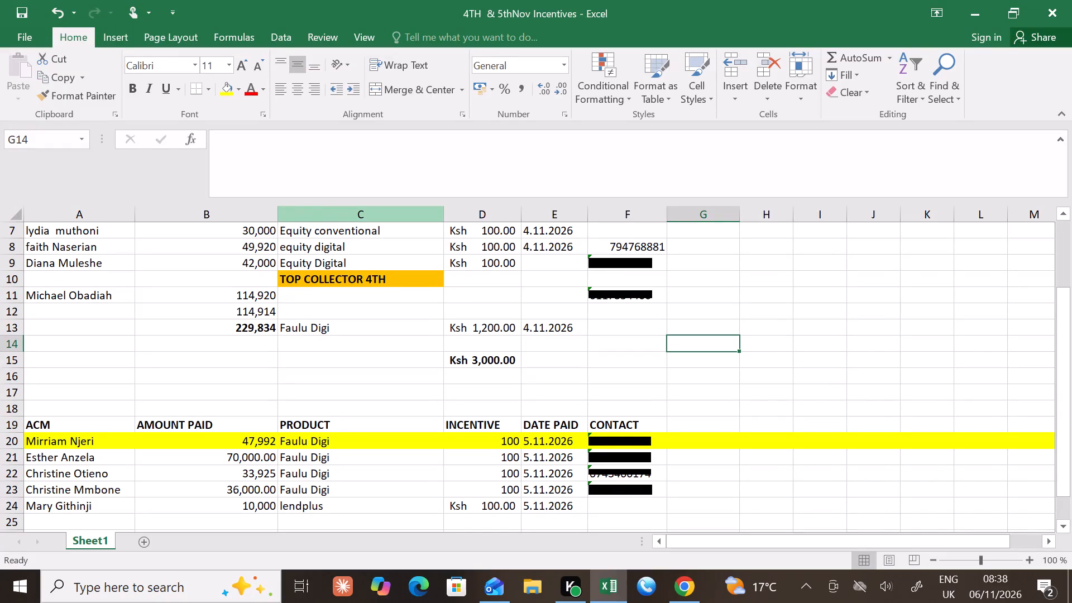
# Highlight in yellow both entries of the ACM repeated in row 5 and row 22.
pyautogui.scroll(1, 237, 431)
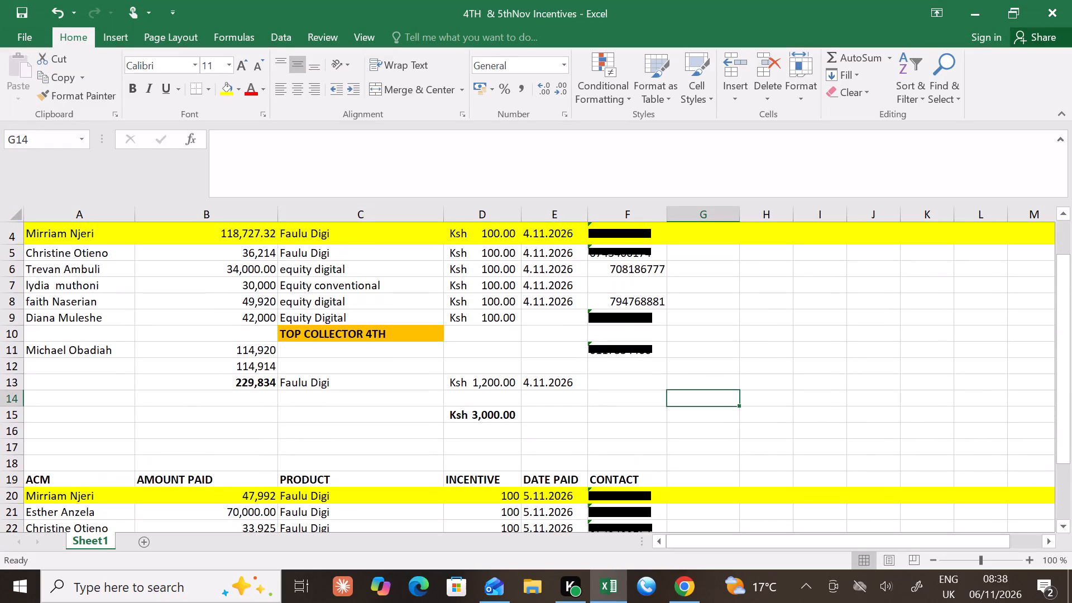
pyautogui.click(16, 256)
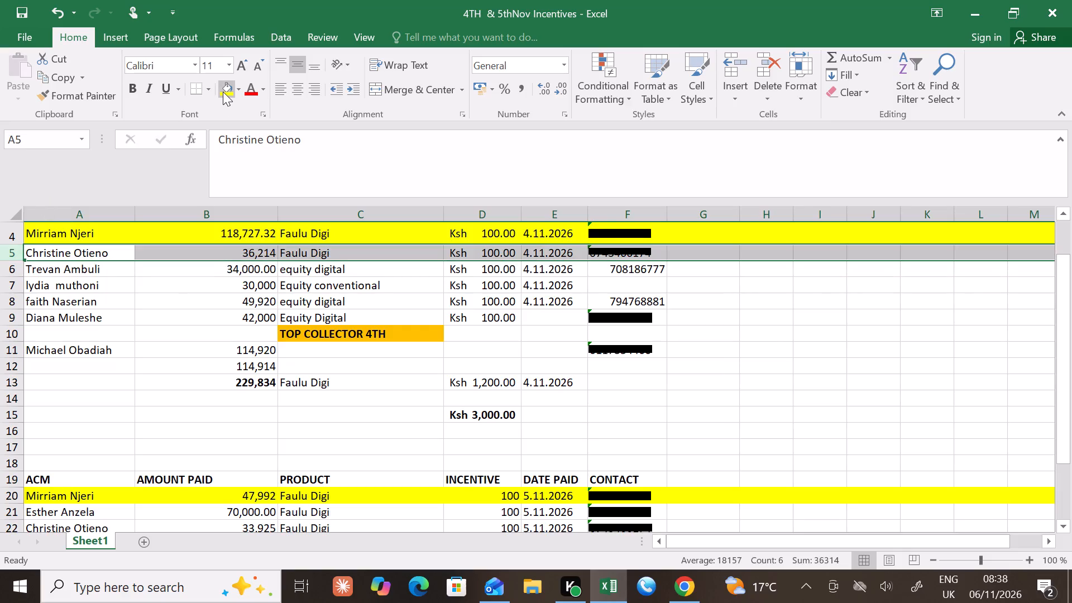
pyautogui.click(223, 92)
pyautogui.scroll(-1, 110, 470)
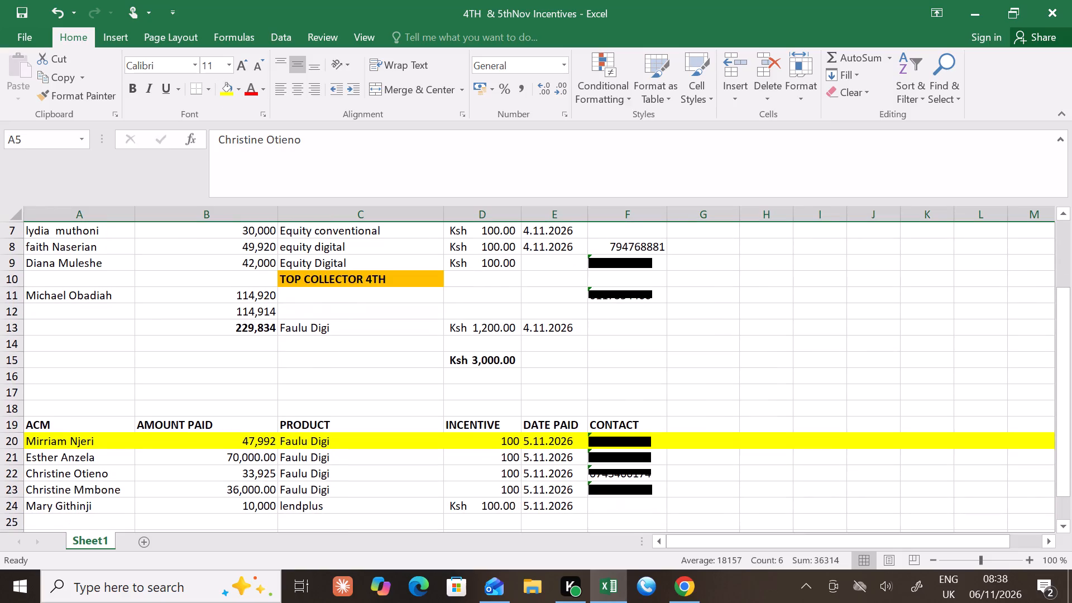
pyautogui.click(21, 474)
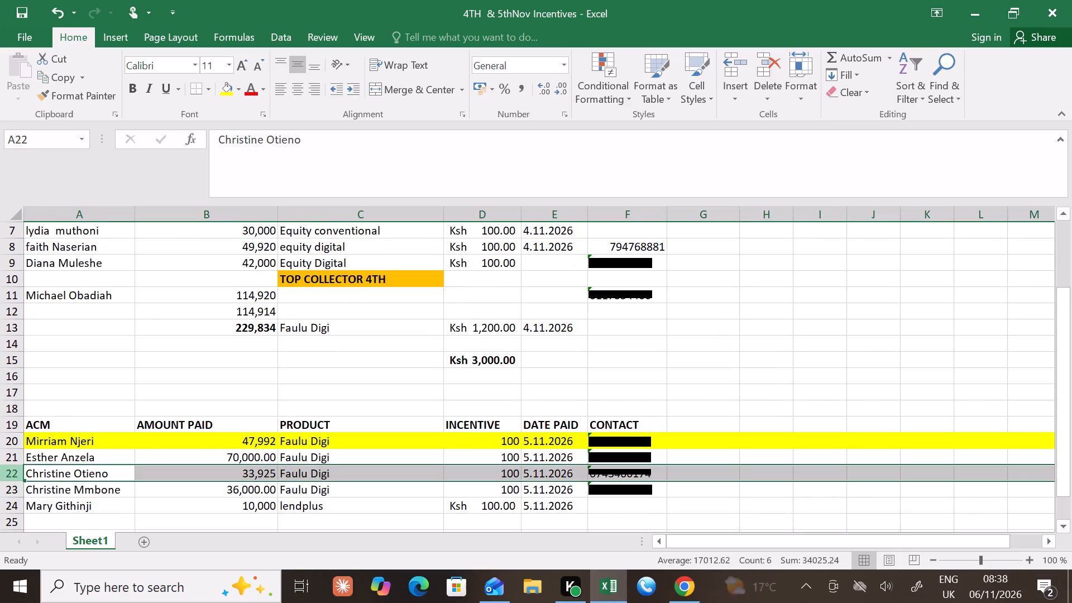
pyautogui.click(220, 85)
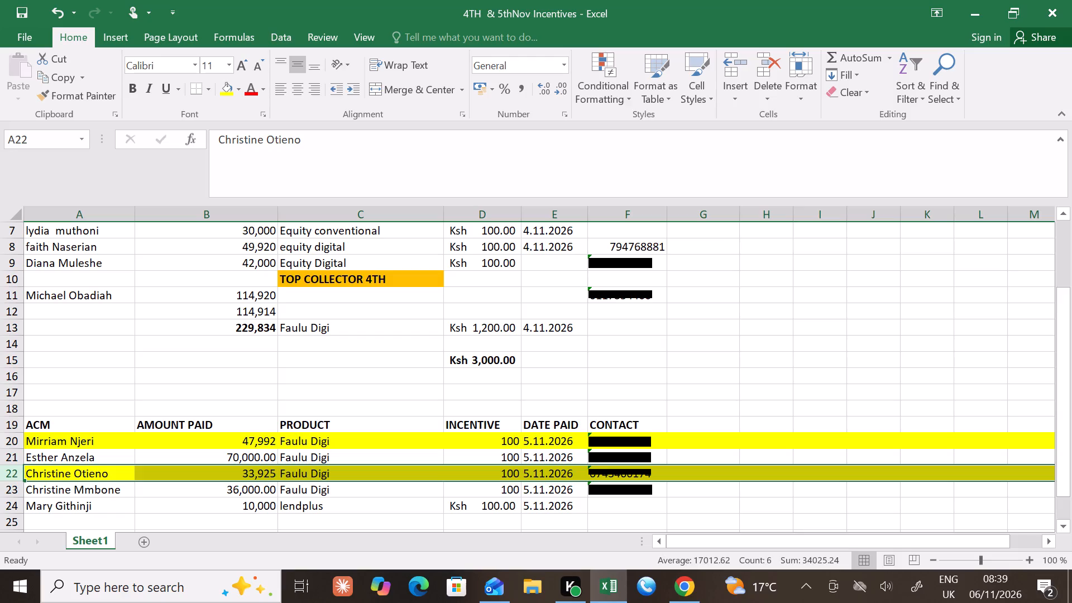
pyautogui.click(688, 382)
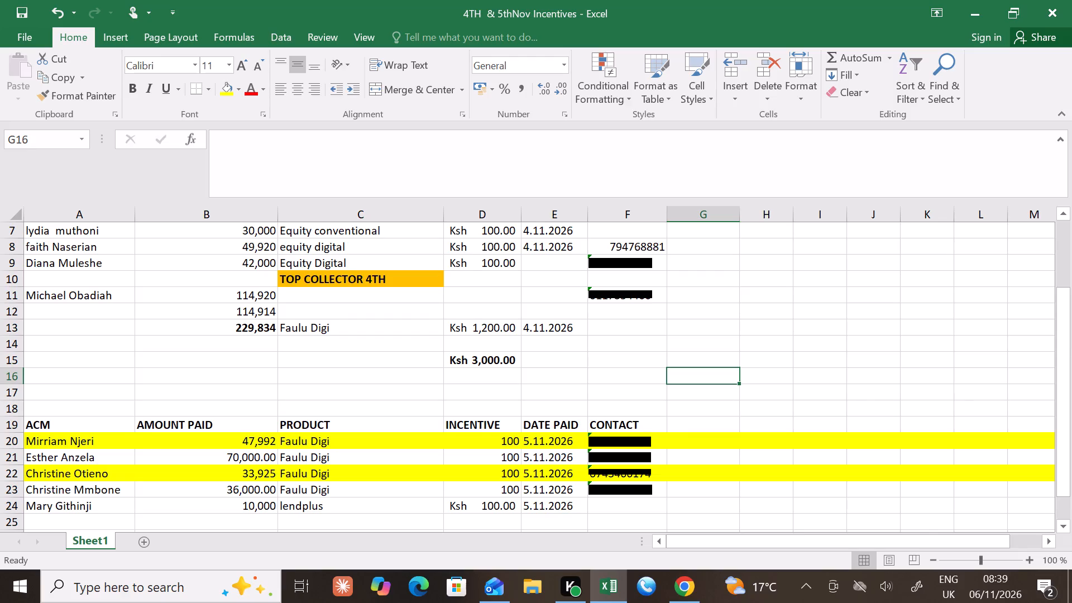
# Highlight rows 11 to 15, under the TOP COLLECTOR 4TH heading, in yellow.
pyautogui.scroll(2, 496, 403)
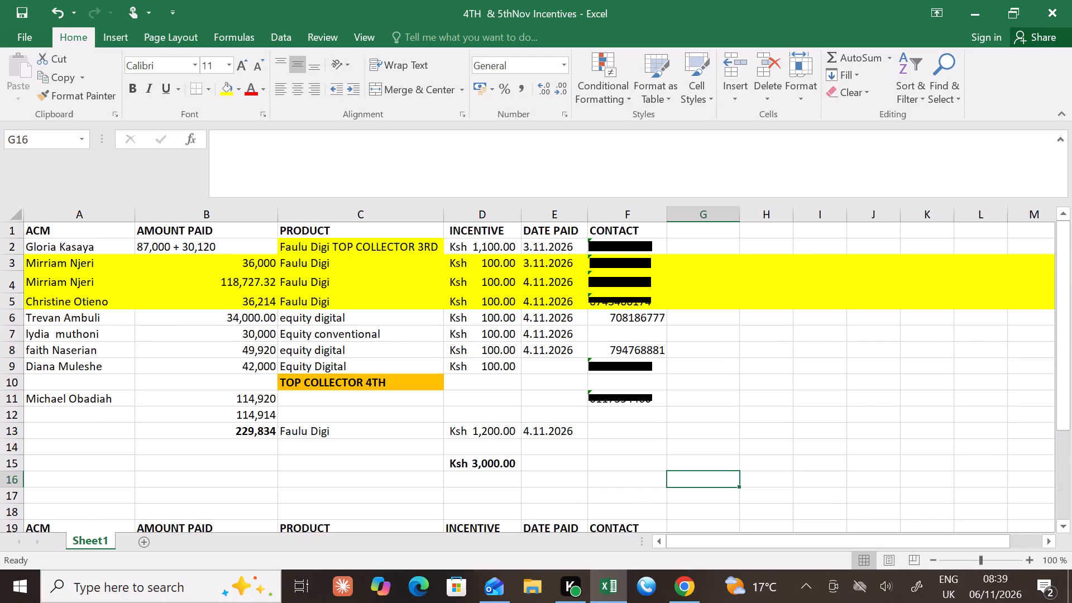
pyautogui.scroll(-3, 170, 286)
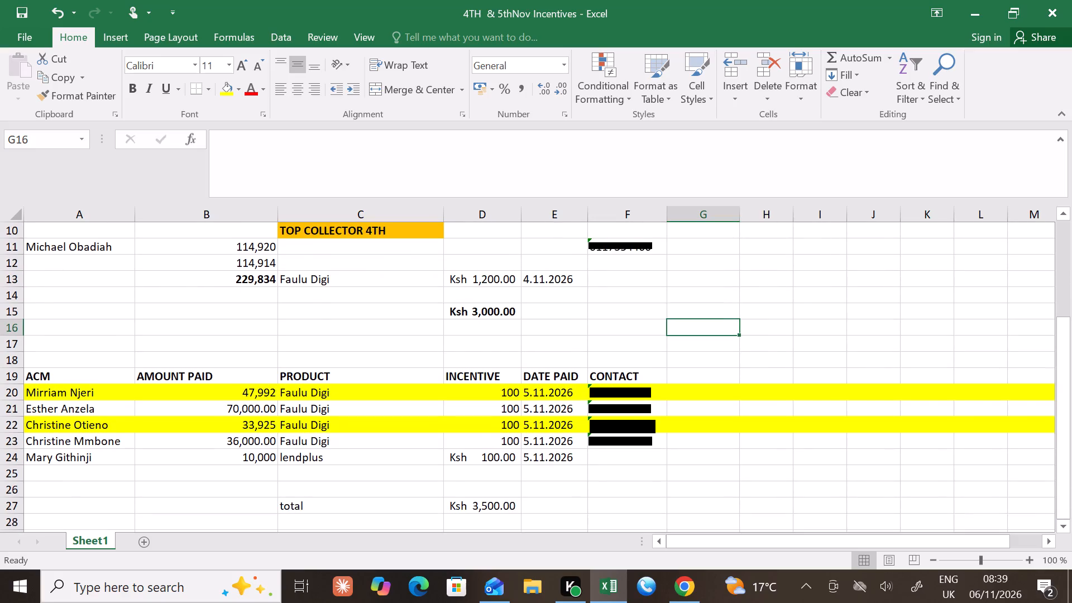
pyautogui.scroll(1, 190, 320)
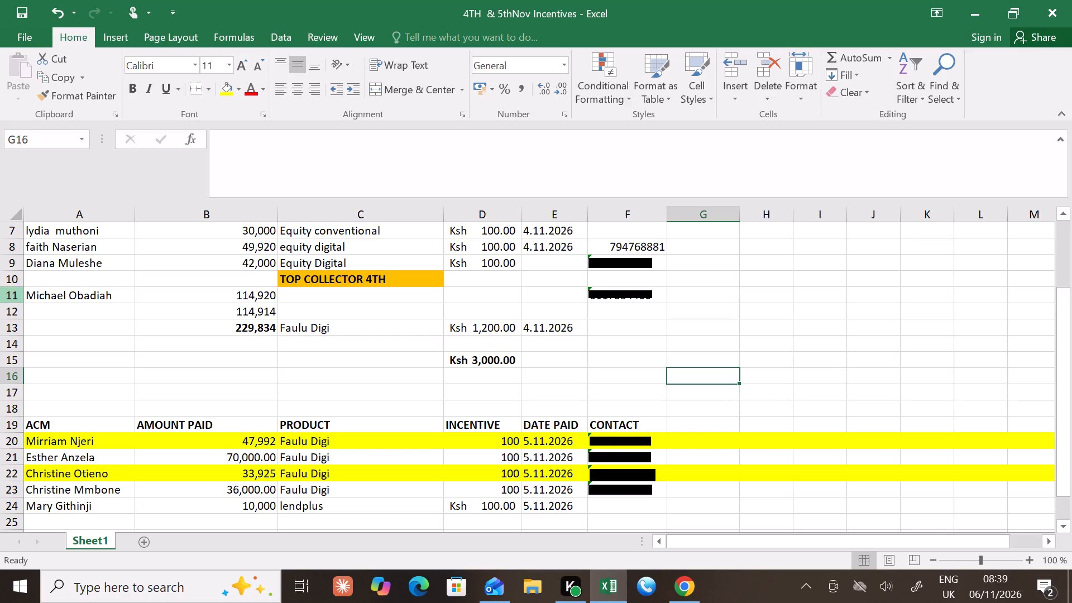
pyautogui.moveTo(20, 294); pyautogui.dragTo(11, 348)
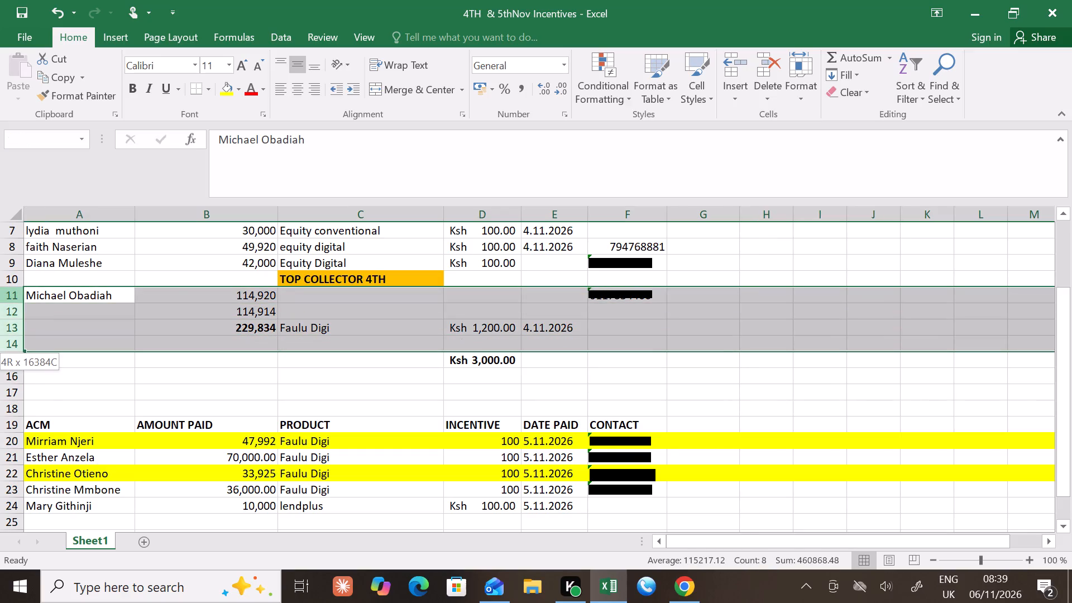
pyautogui.moveTo(11, 348); pyautogui.dragTo(6, 356)
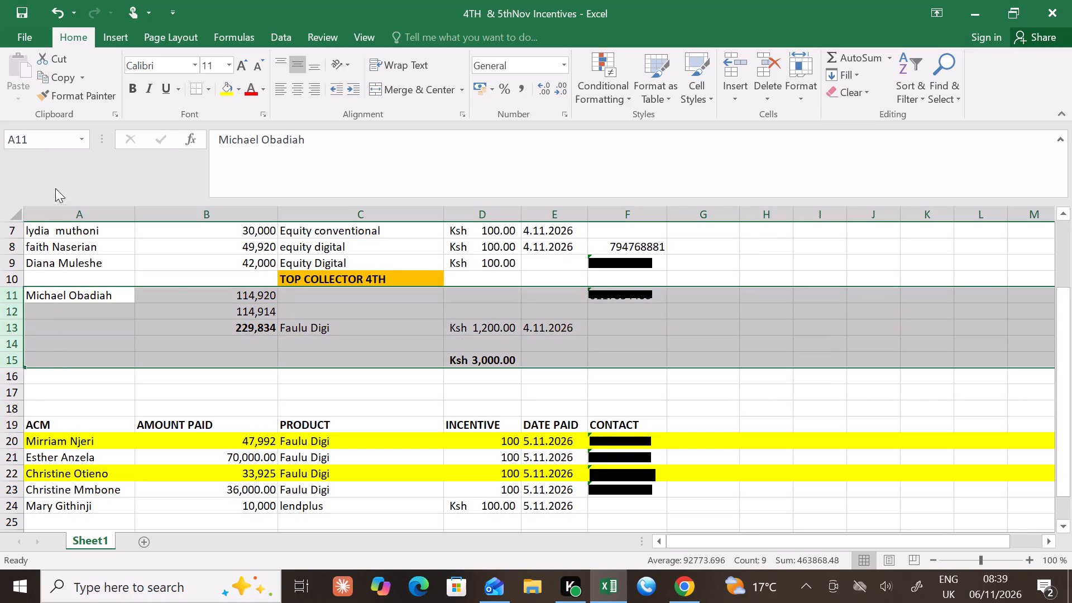
pyautogui.click(219, 89)
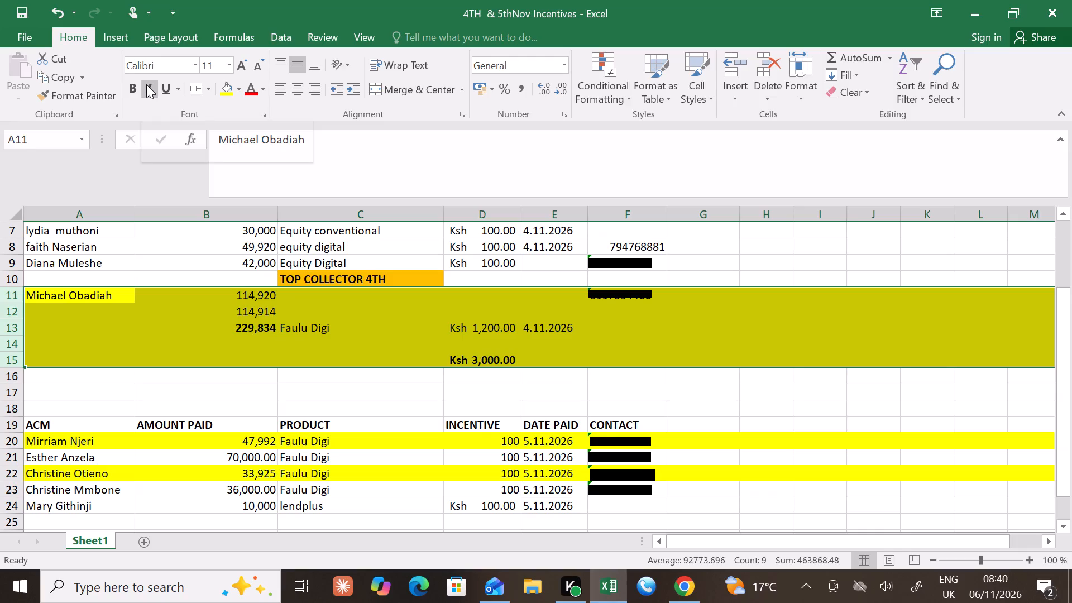
pyautogui.scroll(2, 266, 446)
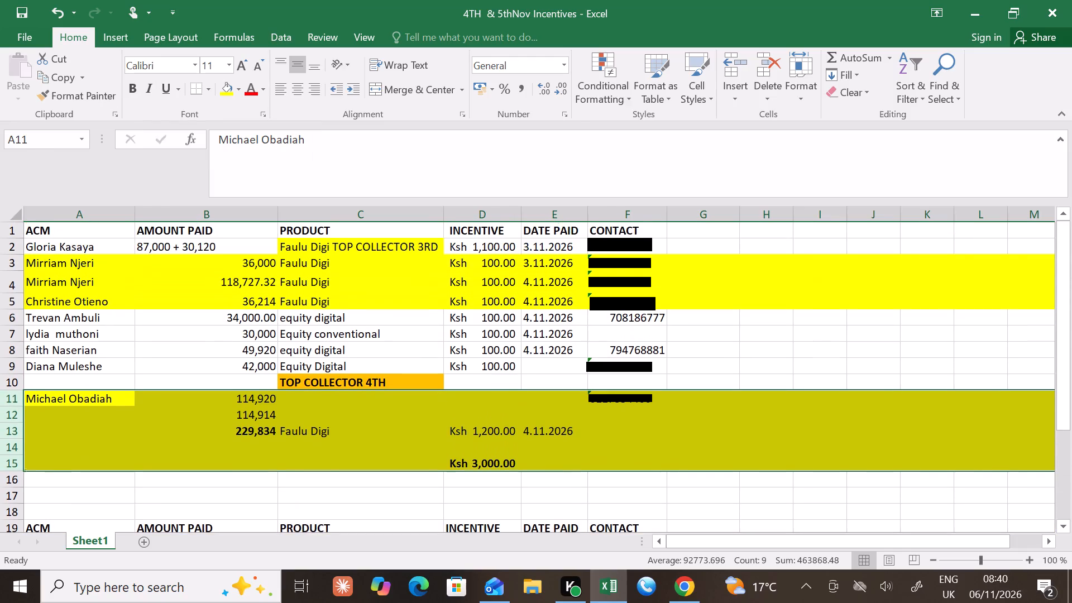
pyautogui.scroll(2, 236, 400)
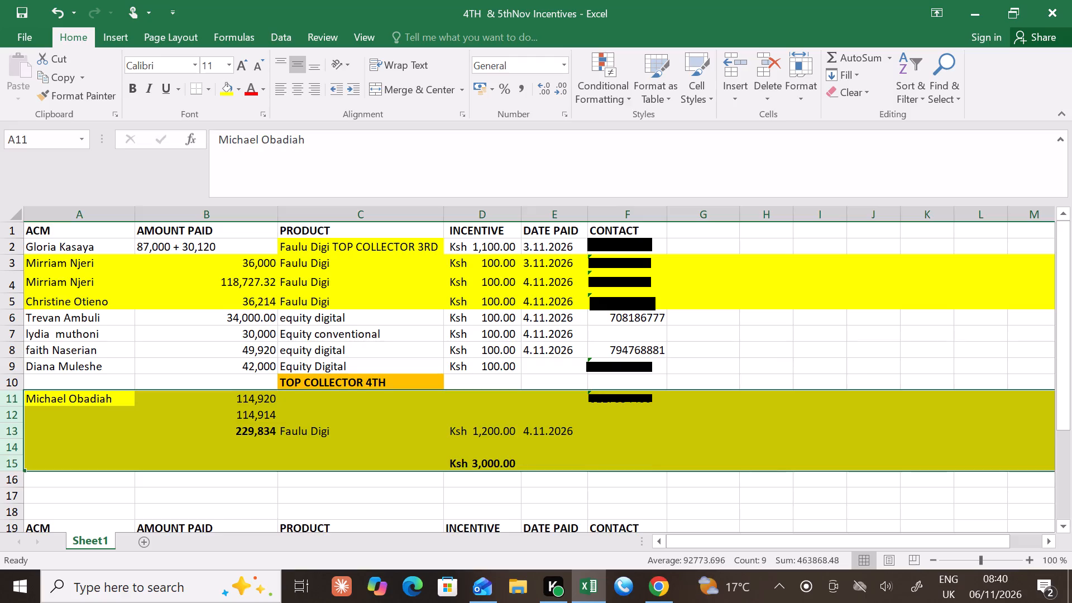
pyautogui.click(689, 346)
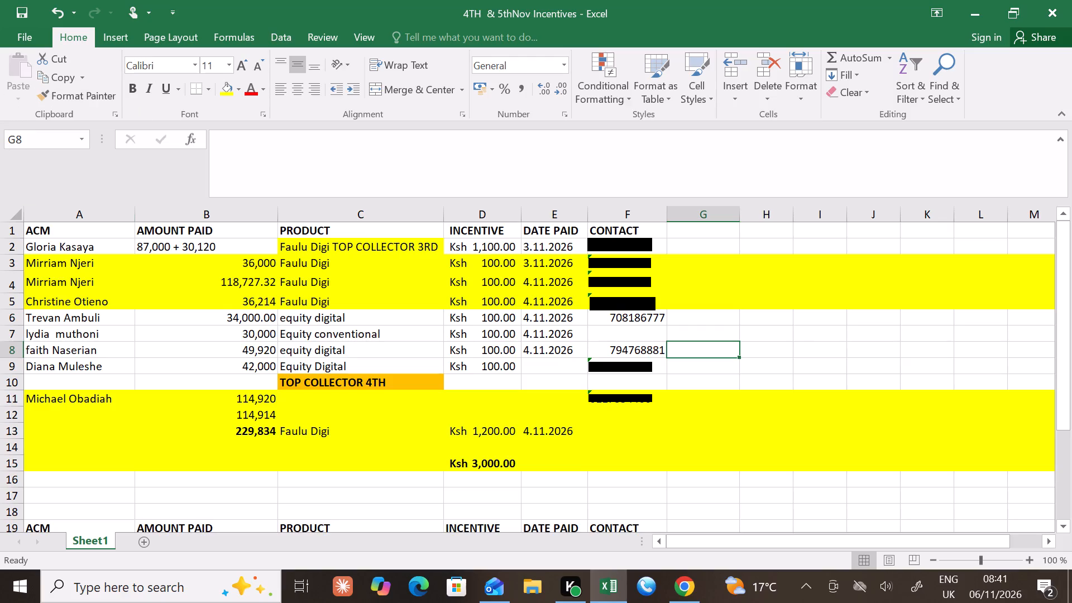
# Fill the whole of row 2, the TOP COLLECTOR 3RD entry, with yellow.
pyautogui.click(17, 247)
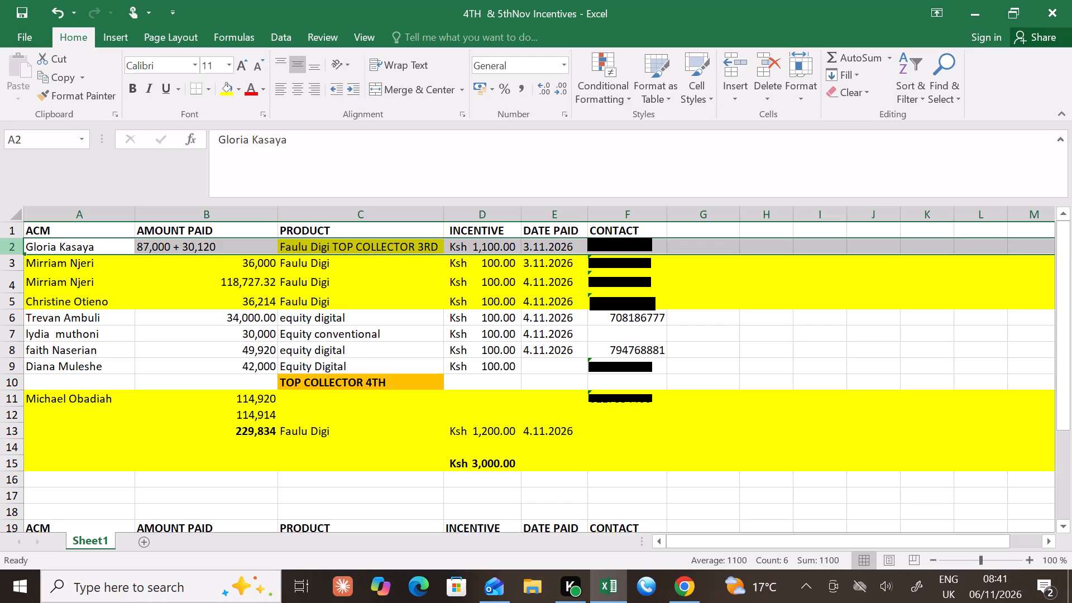
pyautogui.click(219, 86)
pyautogui.click(399, 329)
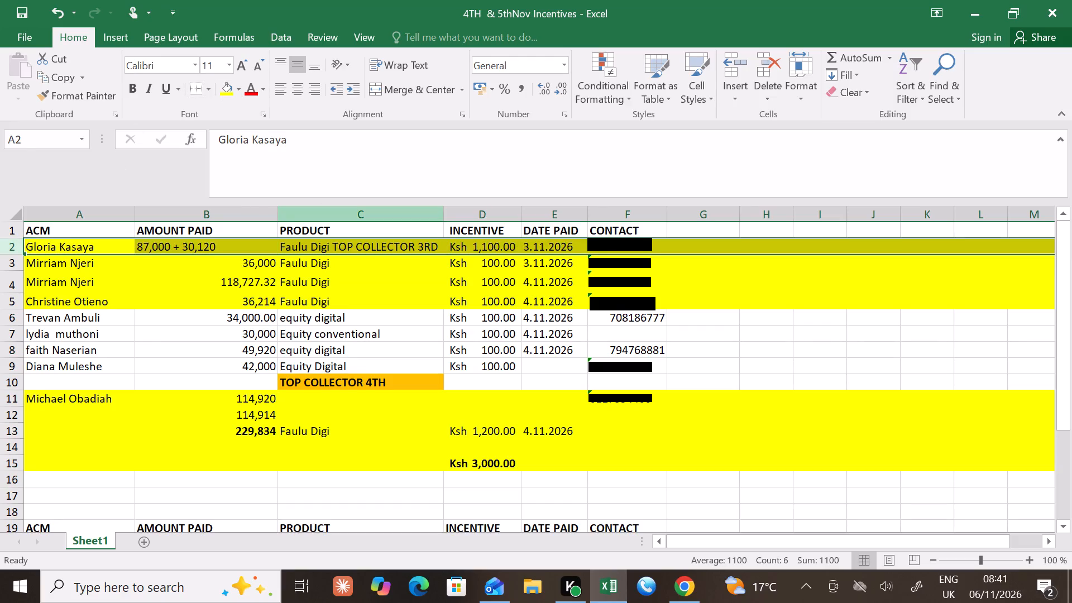
# Select row 2, the TOP COLLECTOR 3RD entry, among the highlighted rows.
pyautogui.click(11, 248)
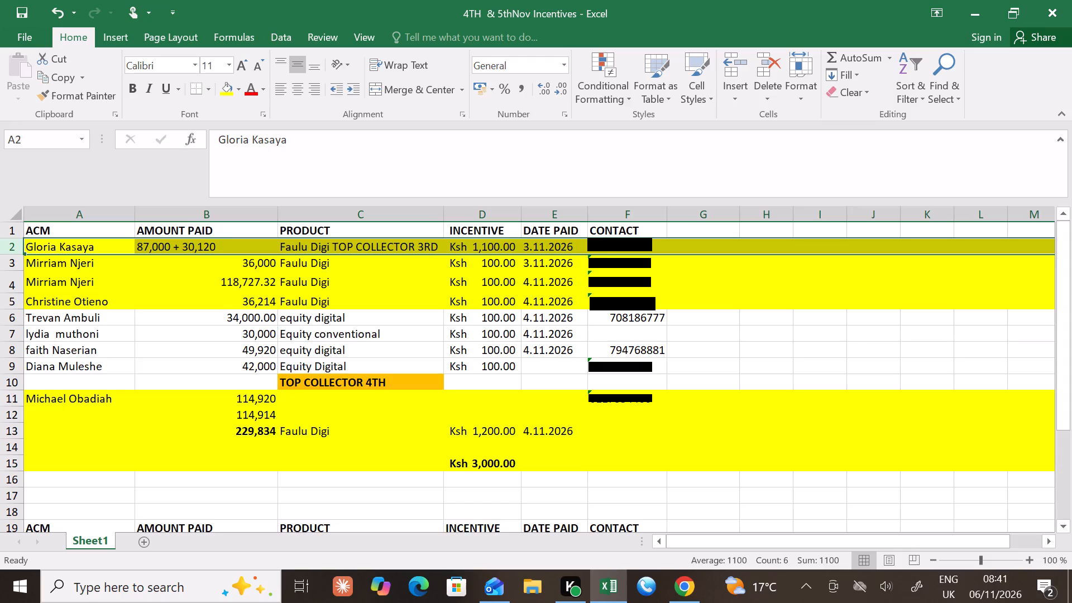
pyautogui.click(8, 288)
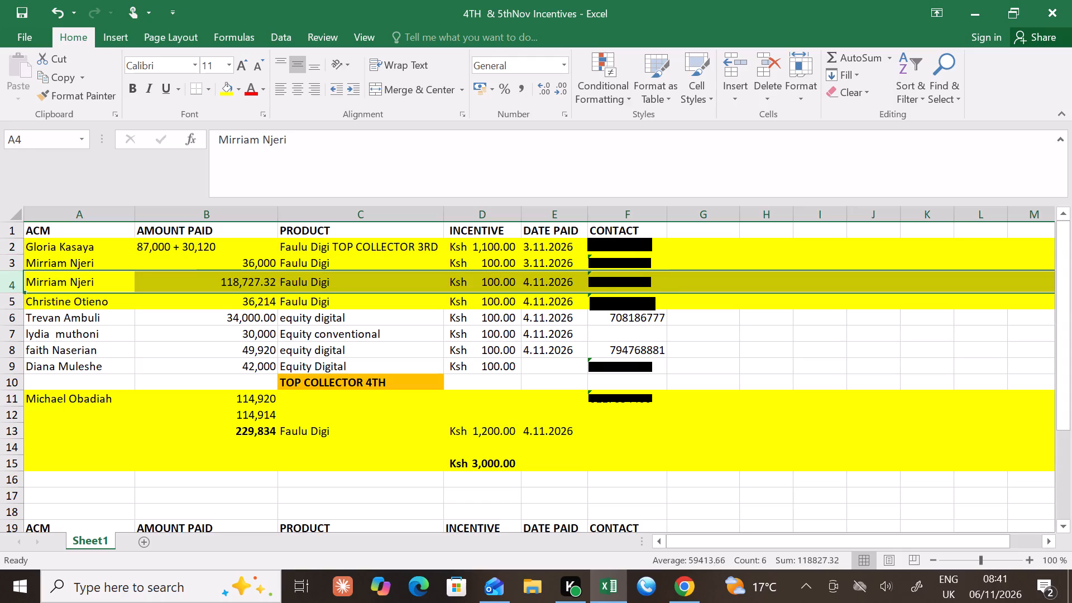
pyautogui.click(4, 249)
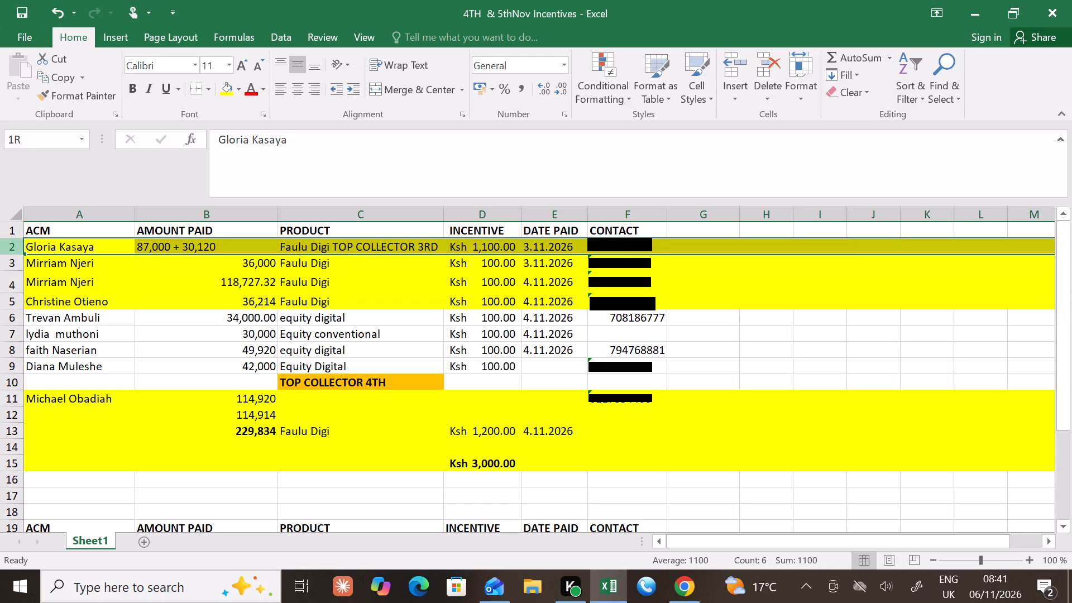
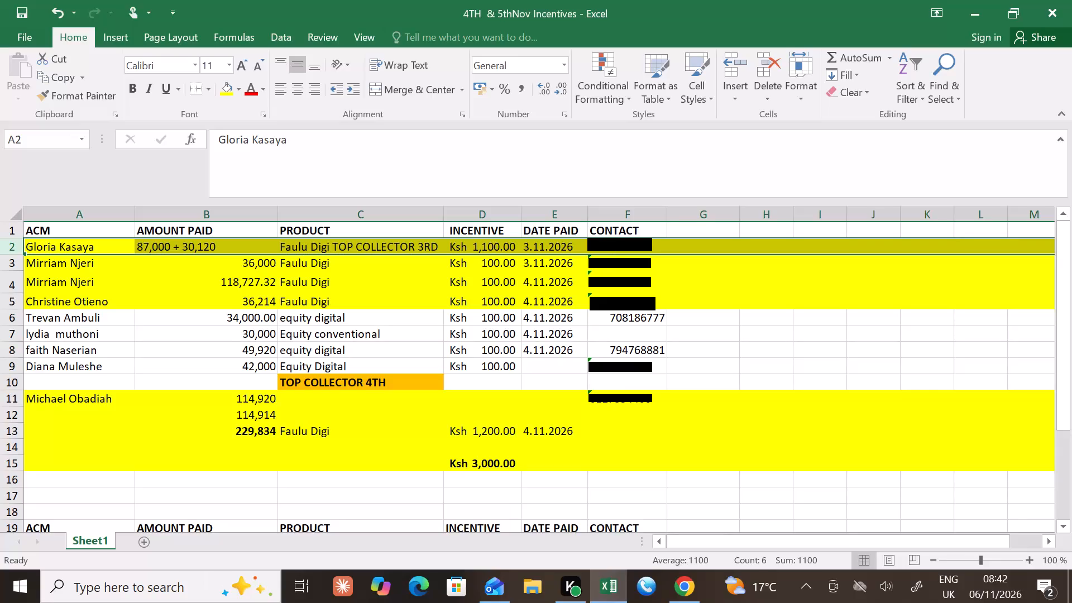
# Select the whole of row 6, the first unhighlighted equity digital entry below the yellow rows.
pyautogui.click(16, 329)
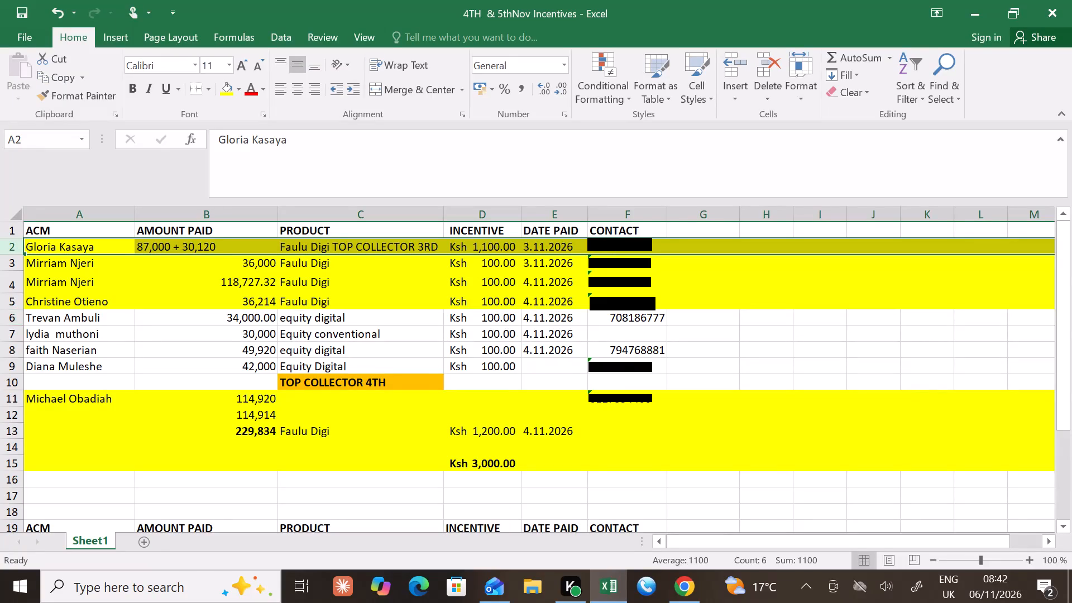
pyautogui.click(15, 320)
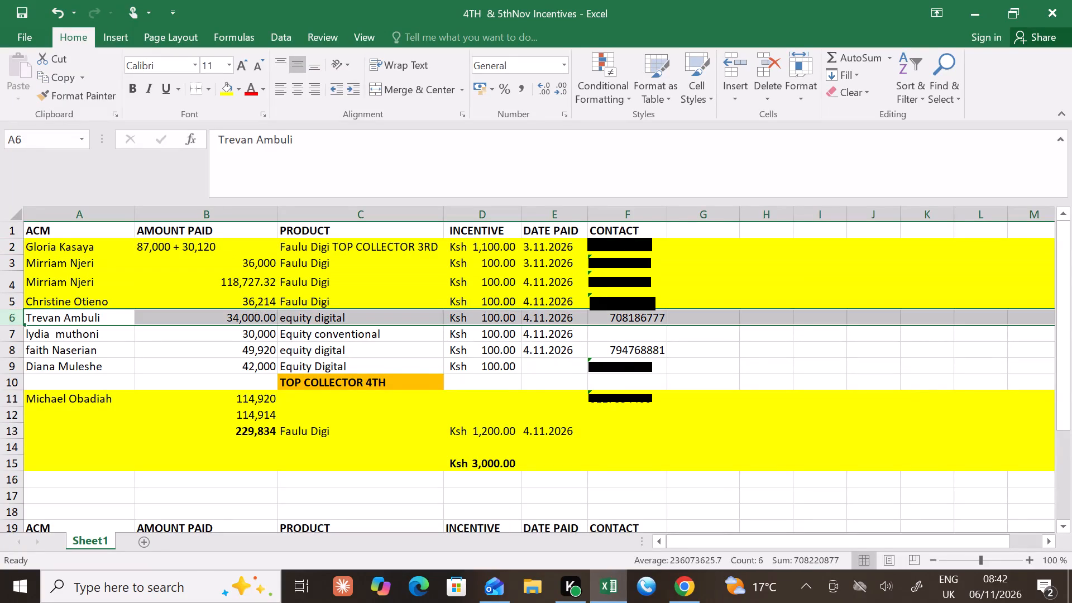
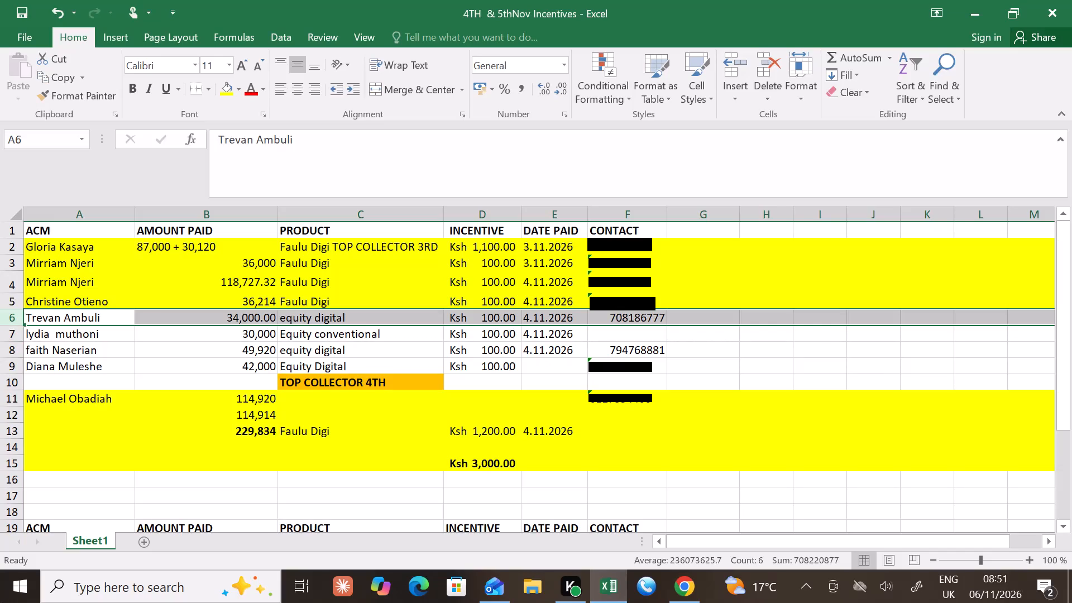
# Add a payment record in row 29 below the total, with the first payee's name, 3000 and "paid".
pyautogui.scroll(-2, 312, 415)
pyautogui.scroll(-2, 363, 427)
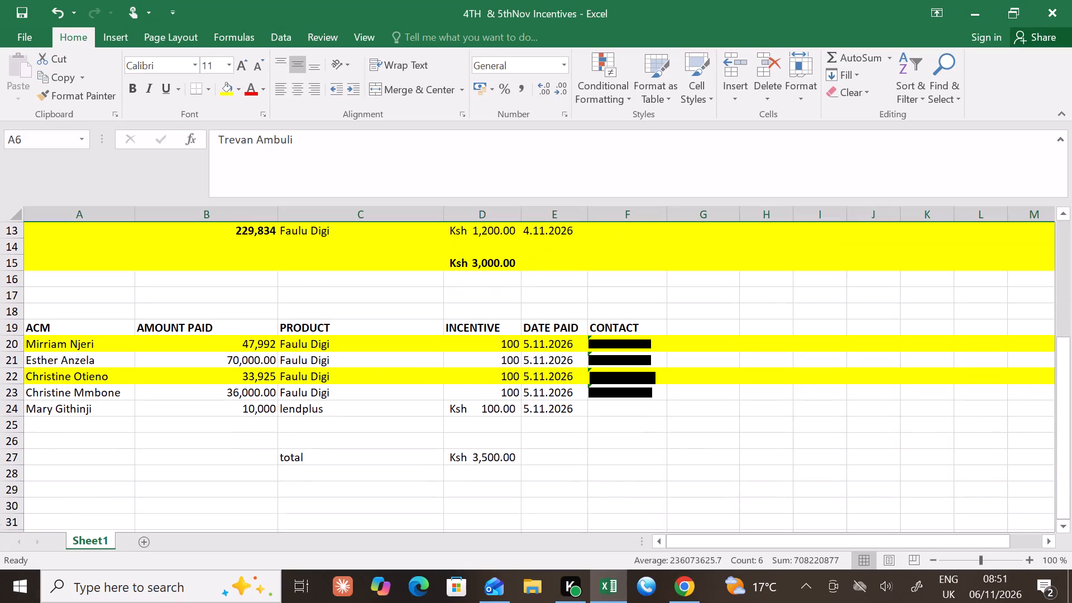
pyautogui.scroll(-1, 366, 465)
pyautogui.click(52, 444)
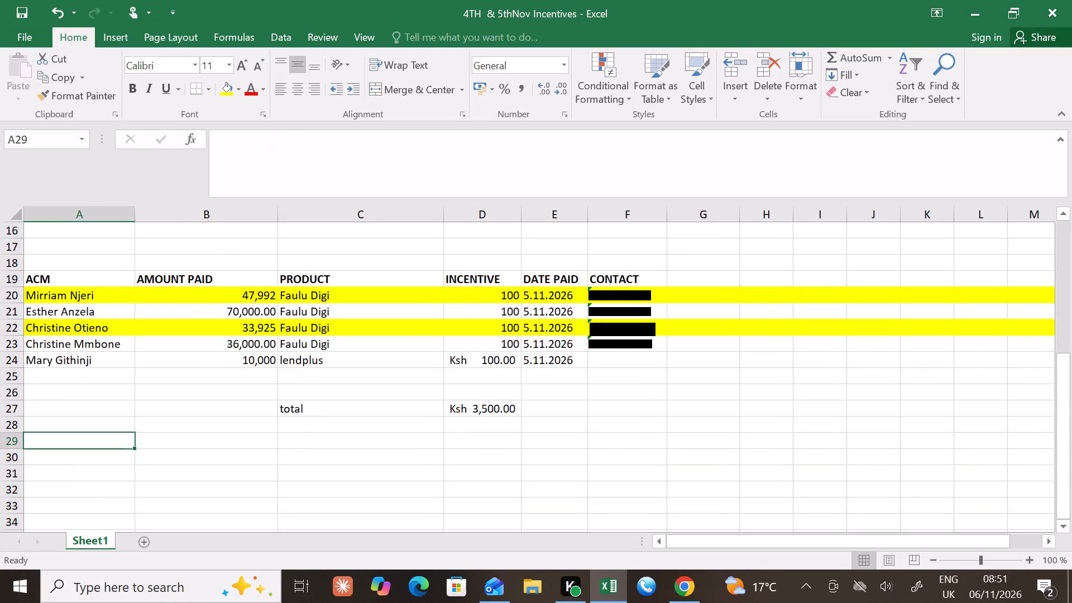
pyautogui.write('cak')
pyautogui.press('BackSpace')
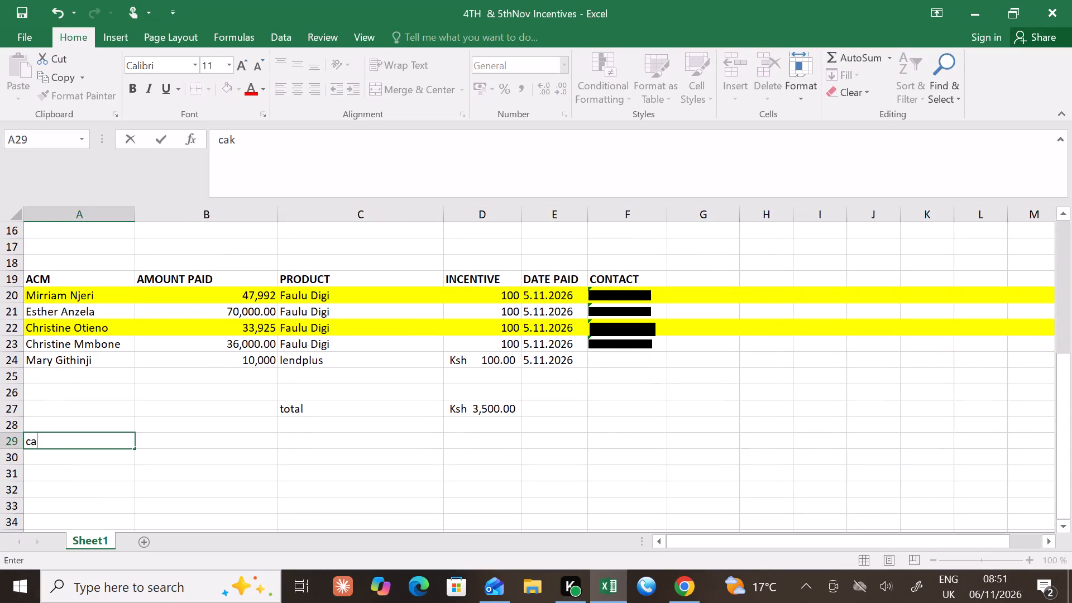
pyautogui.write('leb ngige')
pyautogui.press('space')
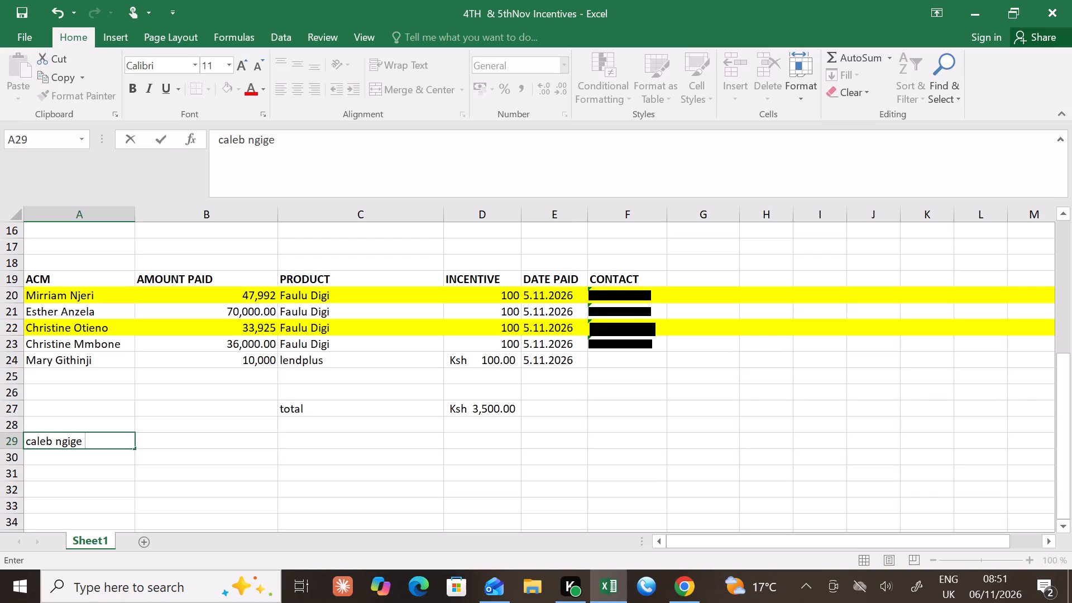
pyautogui.click(224, 446)
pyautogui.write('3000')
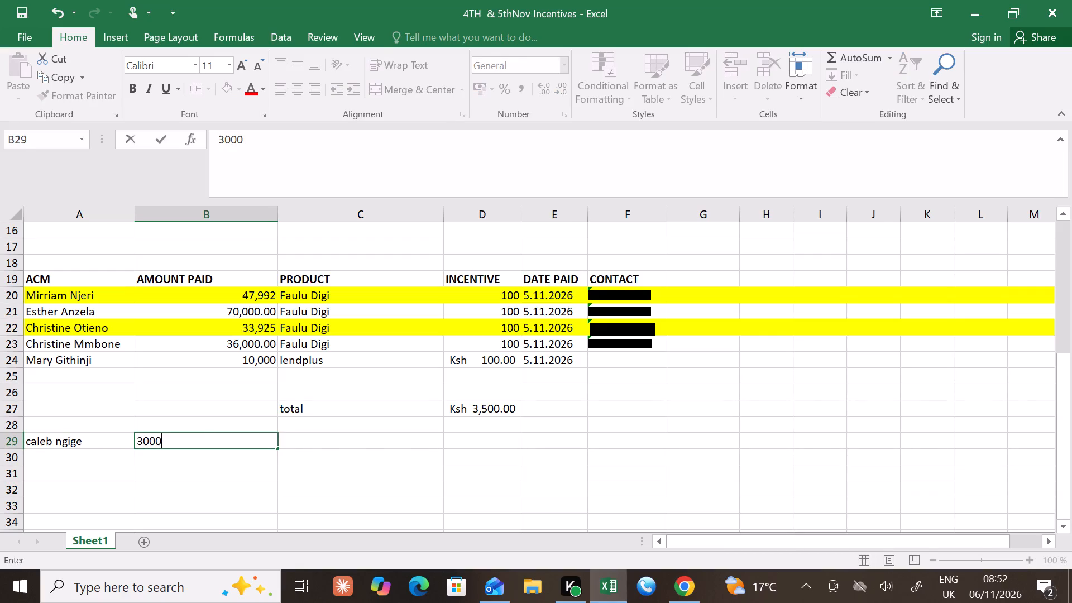
pyautogui.click(318, 441)
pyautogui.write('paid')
# Add a second payment record in row 30 with the name of the ACM from row 7, 500 and "paid".
pyautogui.click(85, 452)
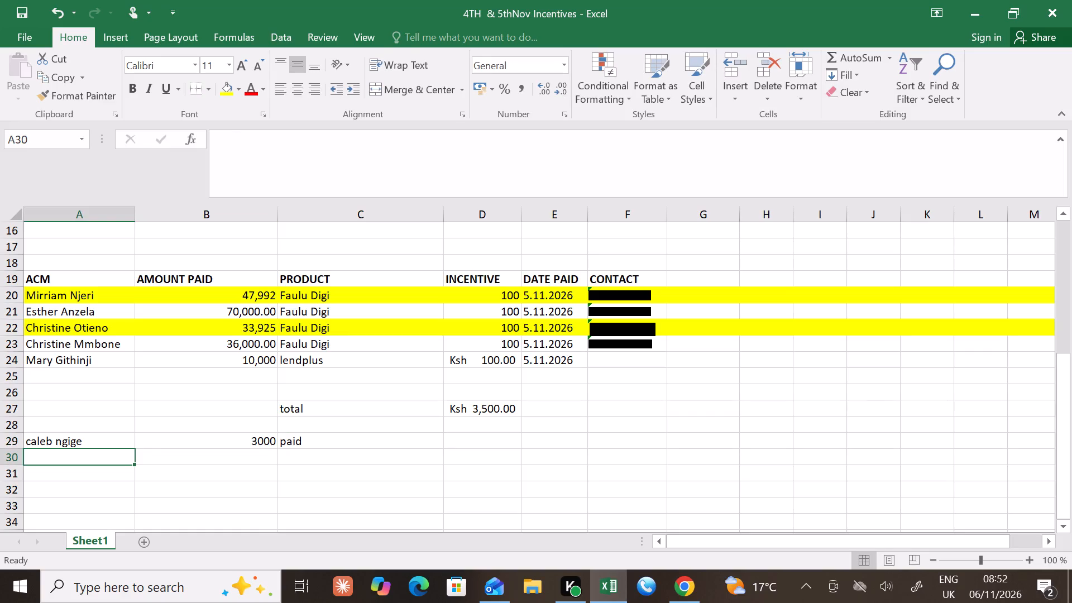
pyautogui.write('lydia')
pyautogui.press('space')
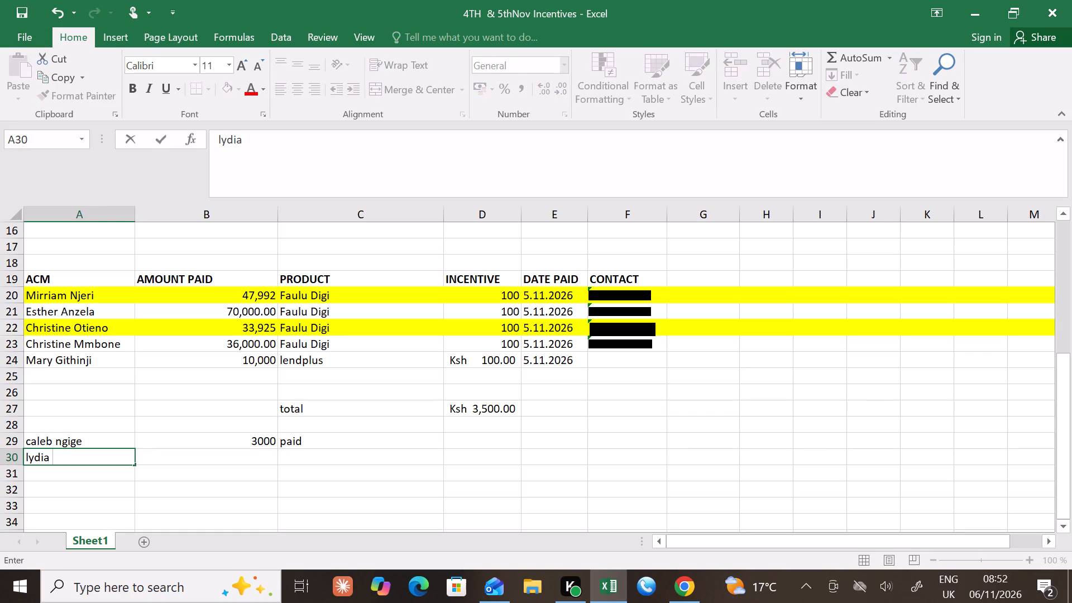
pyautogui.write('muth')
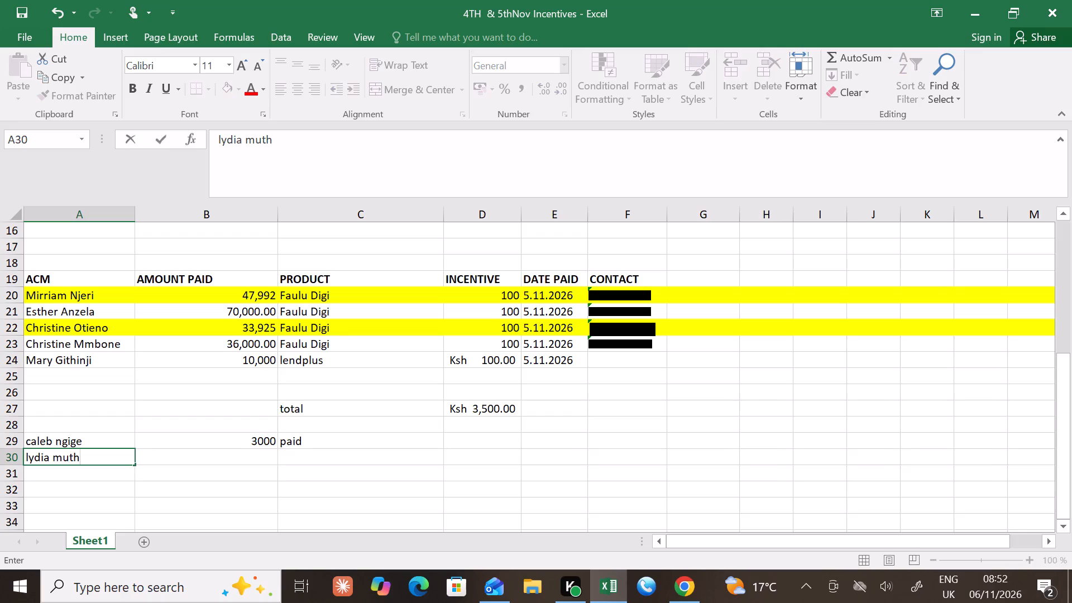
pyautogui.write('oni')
pyautogui.click(234, 456)
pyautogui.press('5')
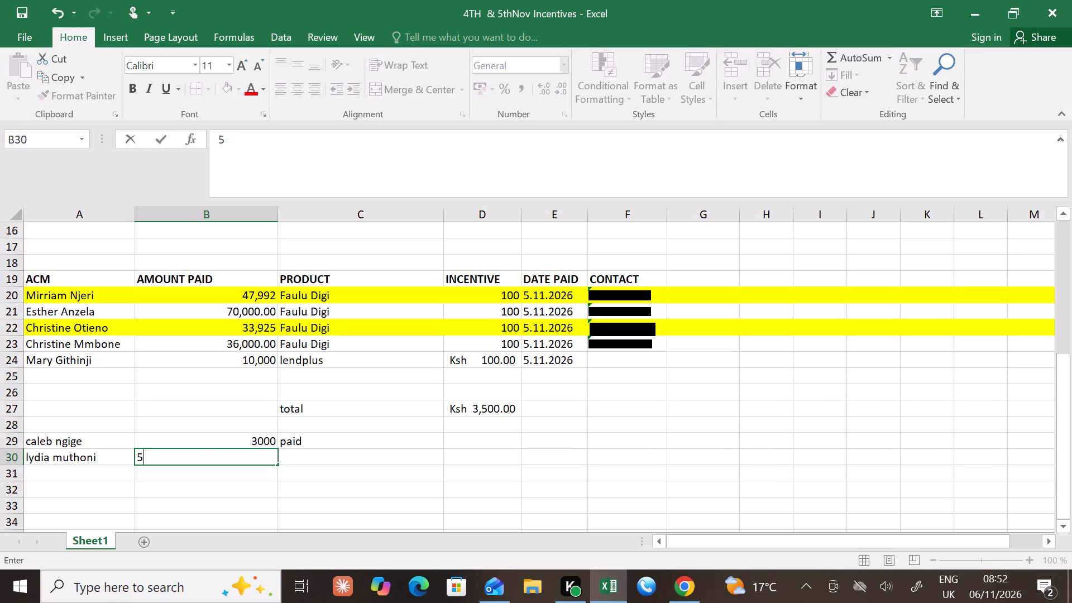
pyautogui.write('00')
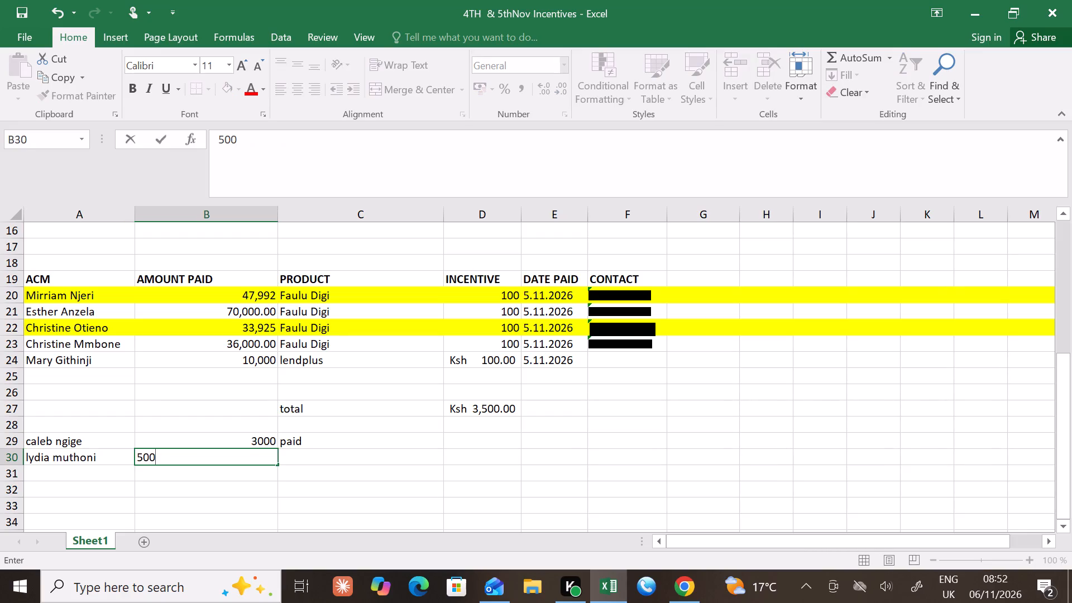
pyautogui.click(329, 460)
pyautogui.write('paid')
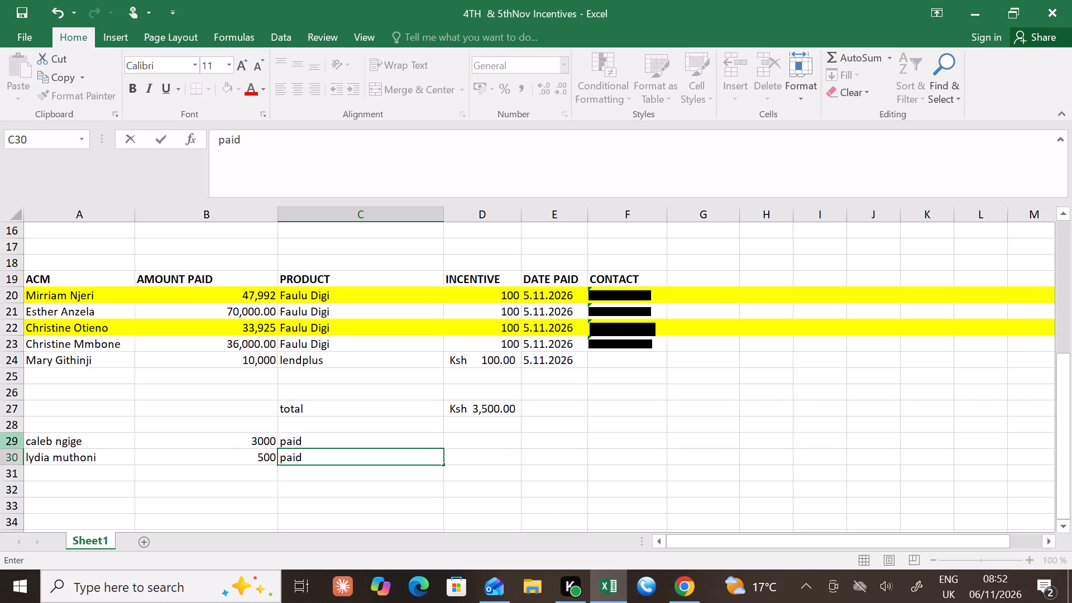
# Highlight the two new payment rows, 29 and 30, in yellow.
pyautogui.moveTo(15, 444); pyautogui.dragTo(8, 459)
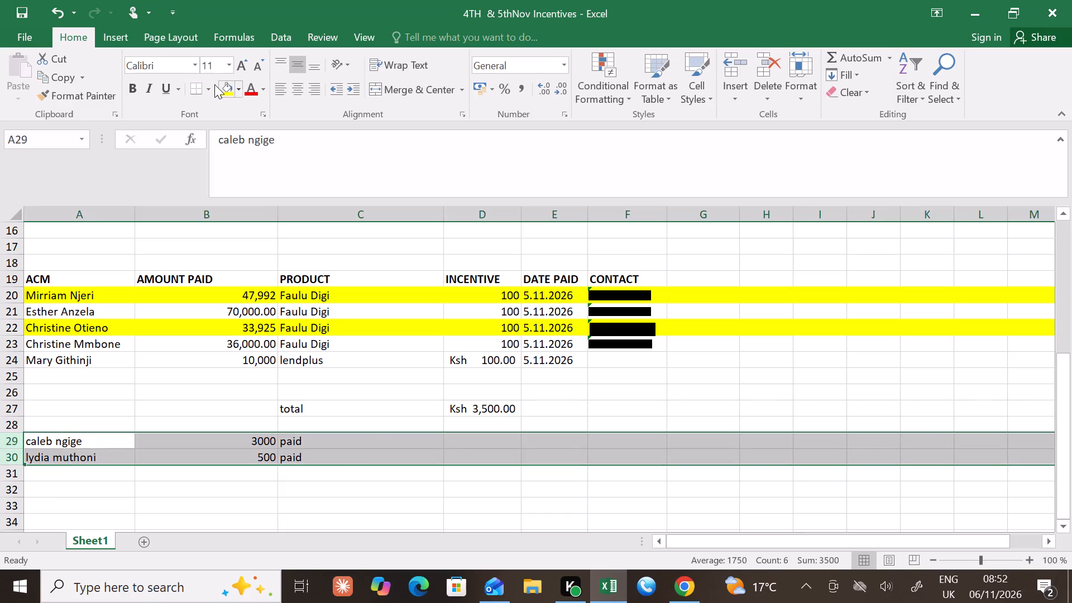
pyautogui.click(219, 87)
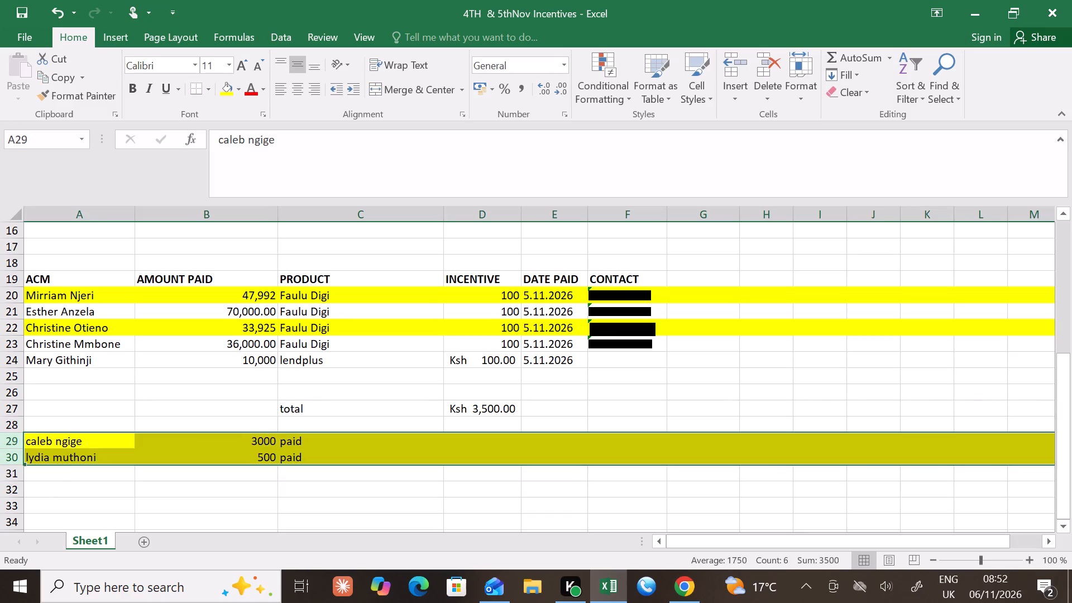
# Highlight the whole of row 6, the equity digital entry of 34,000.00, in yellow.
pyautogui.scroll(4, 114, 360)
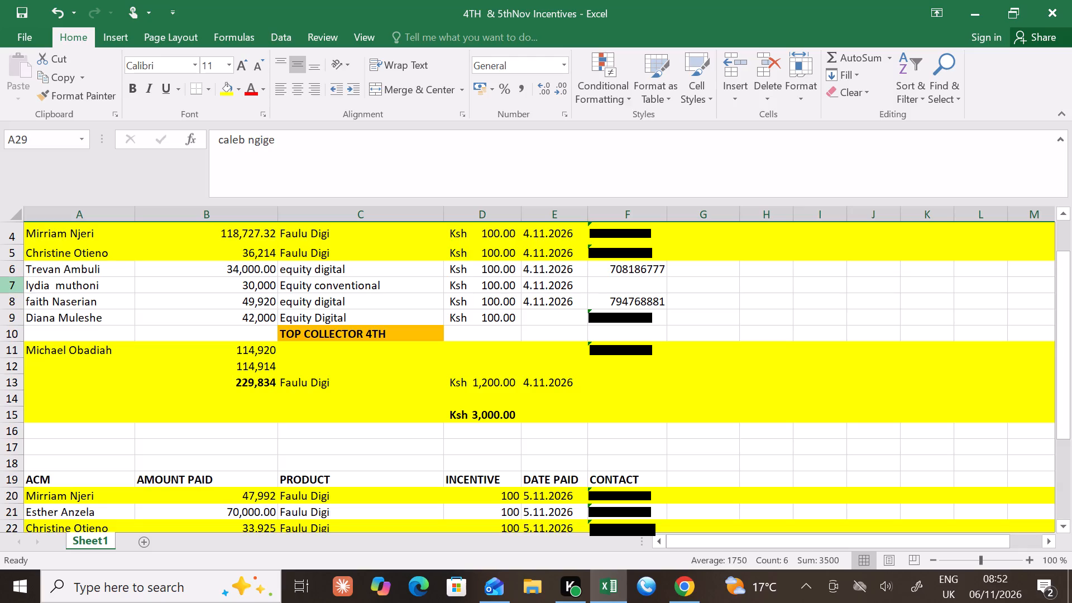
pyautogui.click(32, 267)
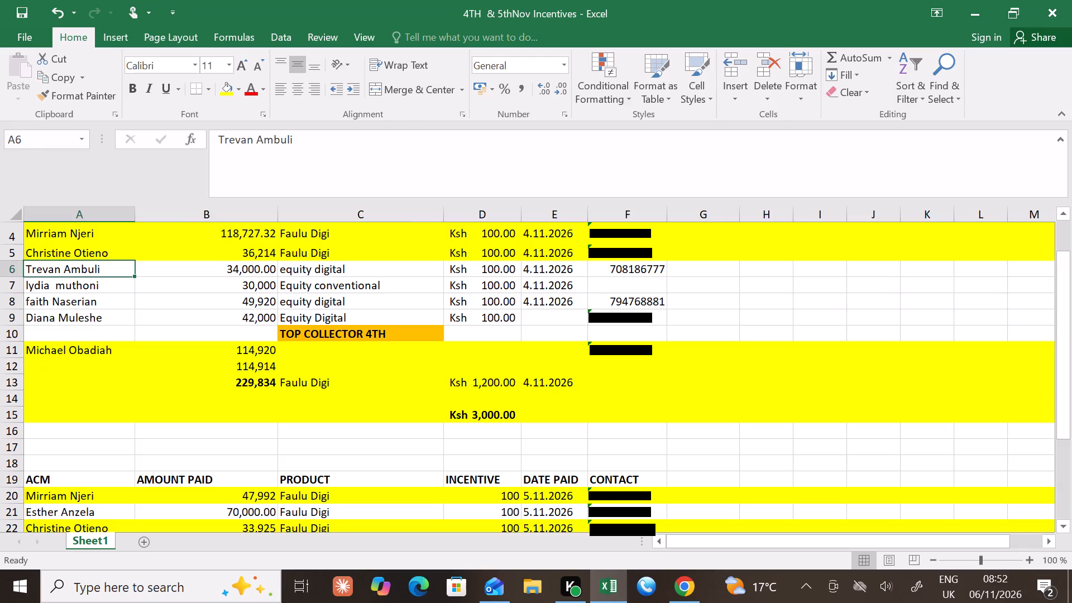
pyautogui.click(17, 273)
pyautogui.click(11, 274)
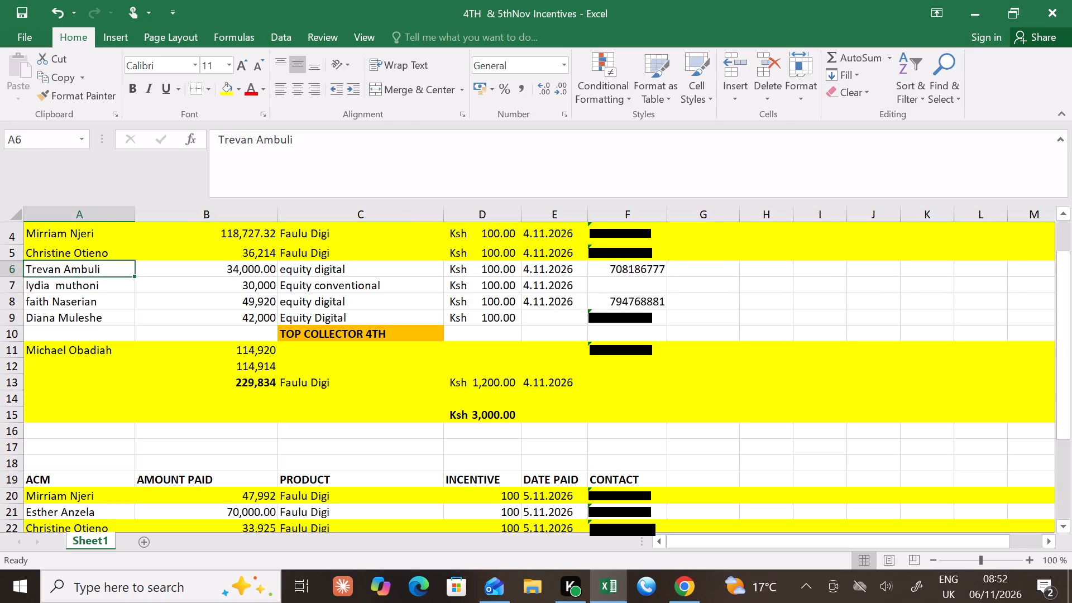
pyautogui.click(18, 266)
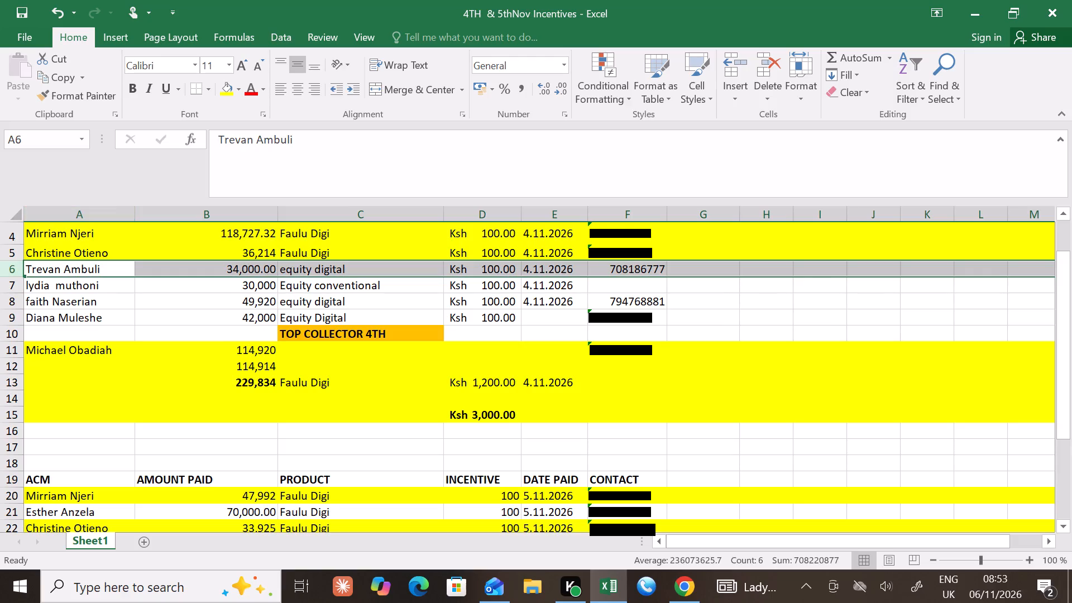
pyautogui.click(227, 94)
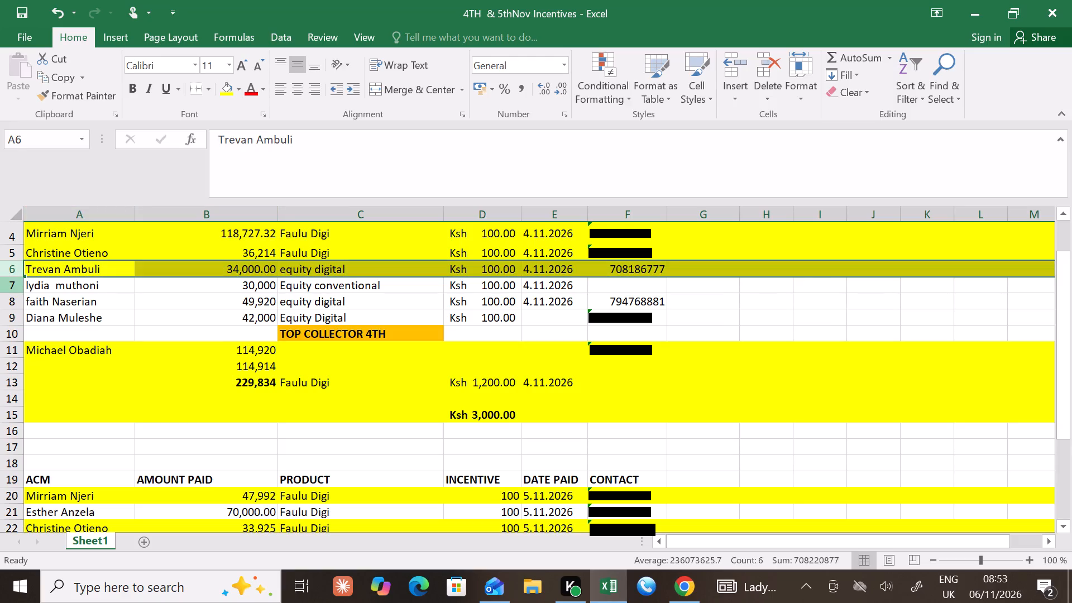
# Highlight the whole of row 8, the equity digital entry of 49,920, in yellow.
pyautogui.click(21, 285)
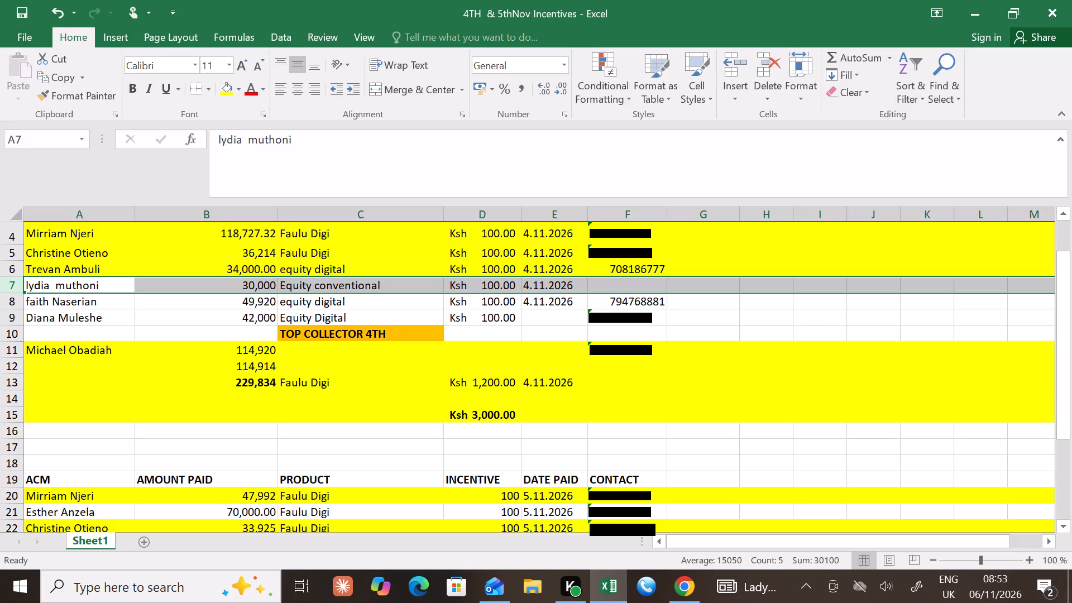
pyautogui.click(15, 302)
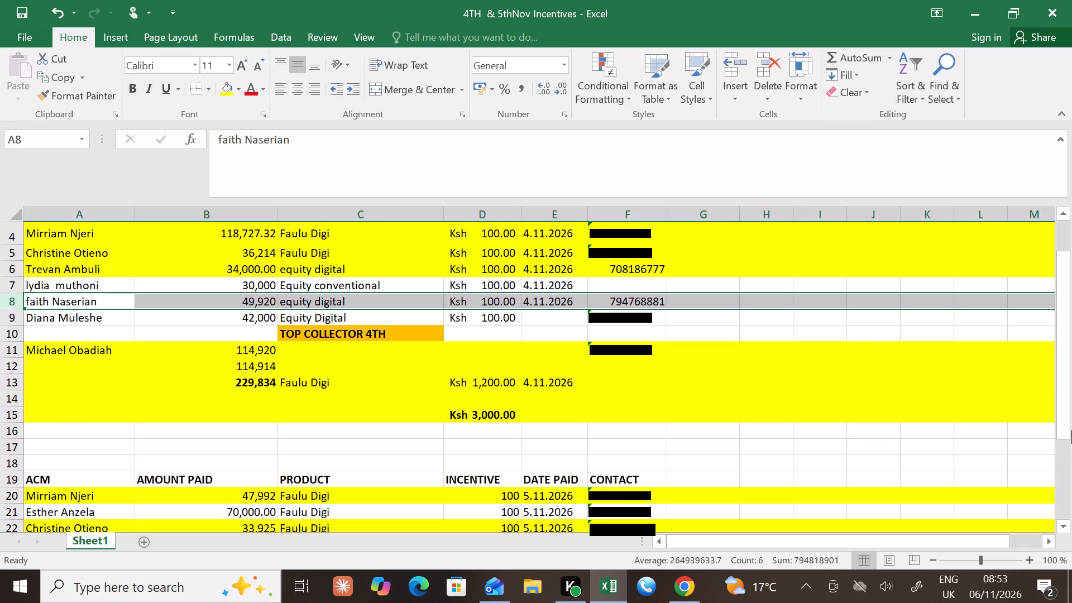
pyautogui.click(224, 89)
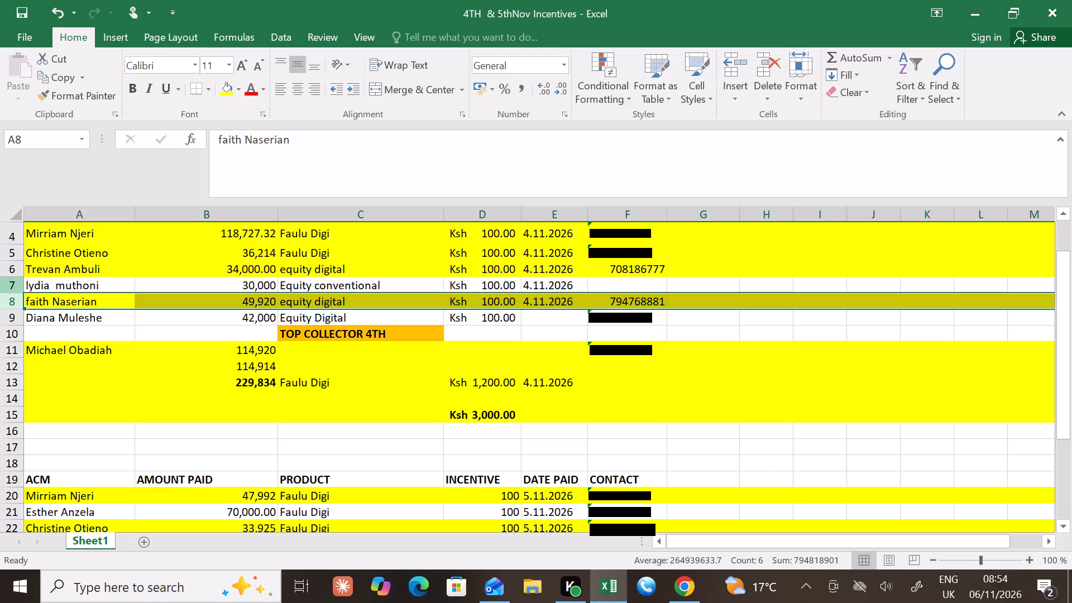
# Select the whole of row 9, the Equity Digital entry of 42,000.
pyautogui.click(18, 318)
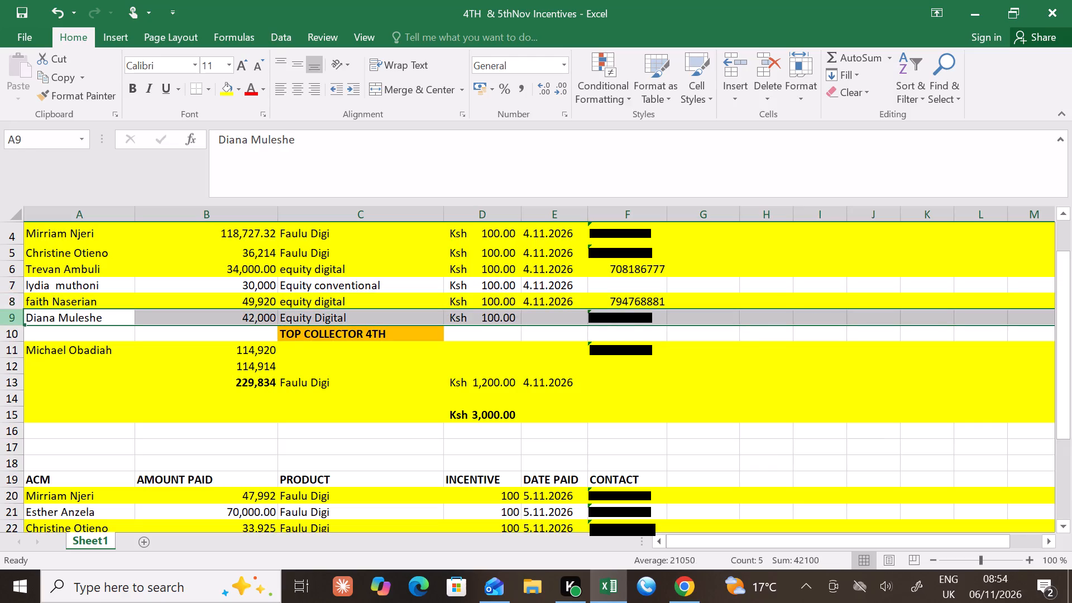
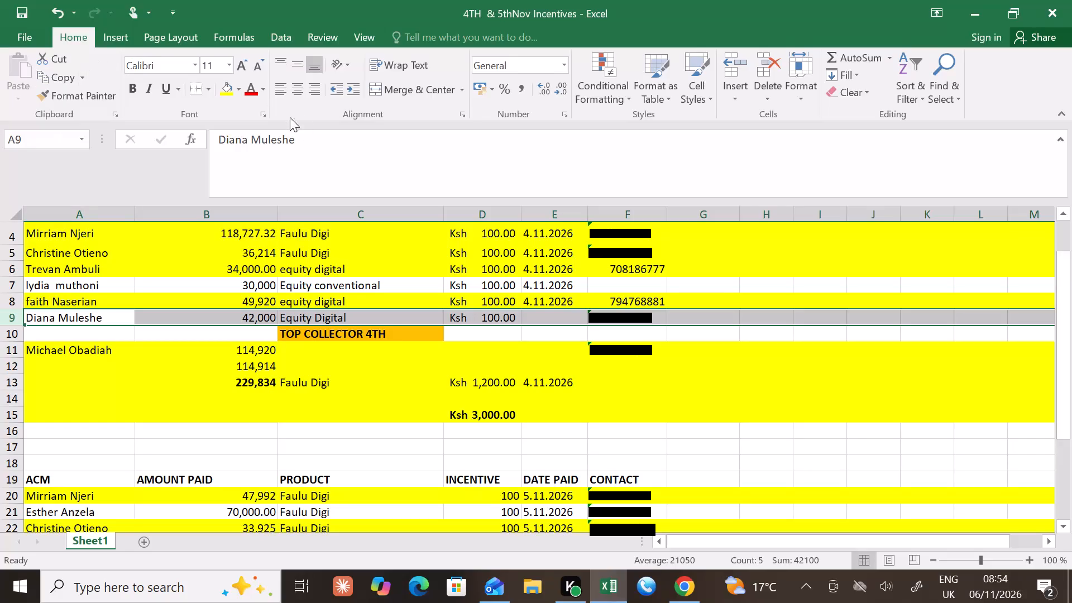
# Highlight the selected row 9, the Equity Digital entry of 42,000, in yellow.
pyautogui.click(221, 93)
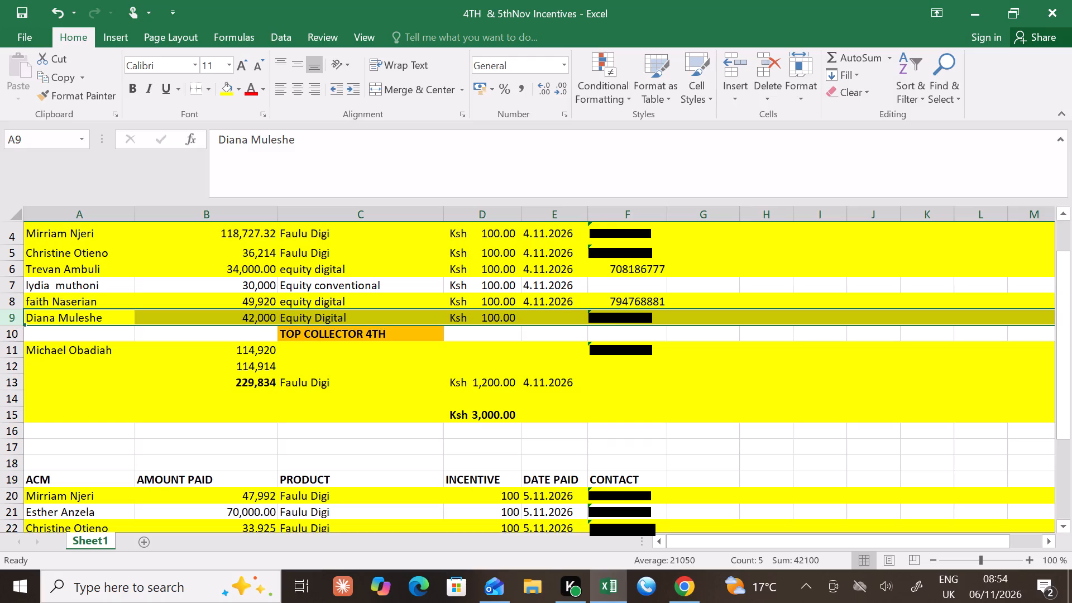
# Select the whole of row 21, the Faulu Digi entry of 70,000.00 dated 5.11.2026.
pyautogui.scroll(-1, 267, 257)
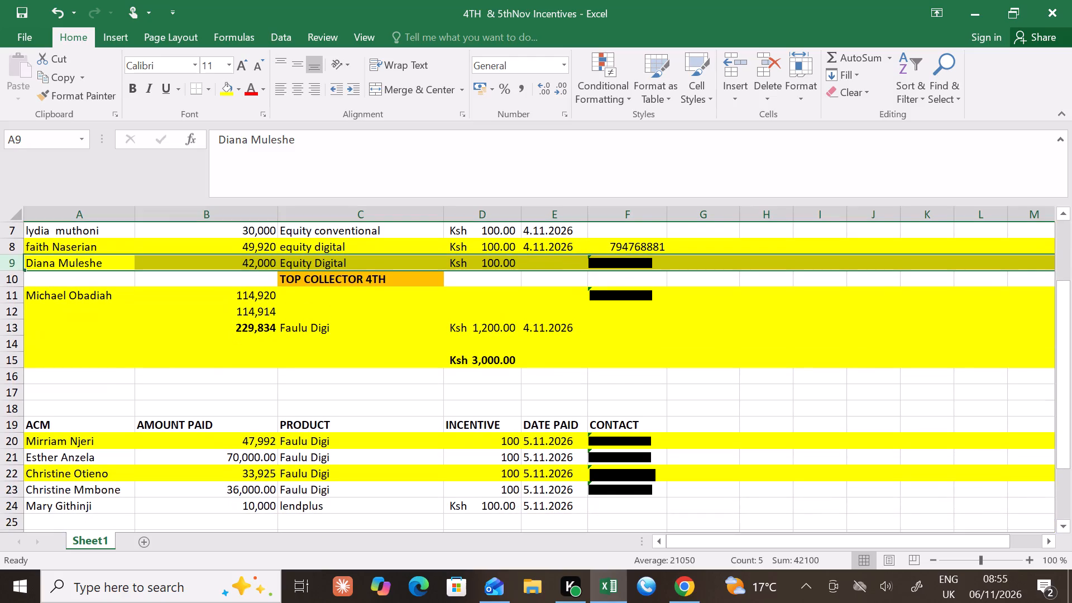
pyautogui.click(358, 417)
pyautogui.scroll(-1, 23, 75)
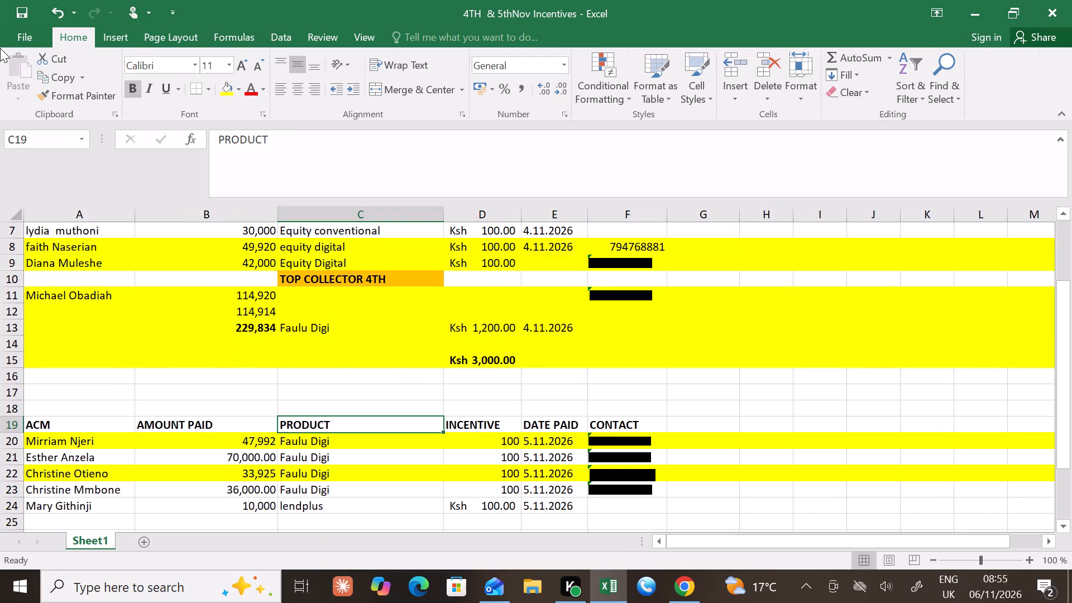
pyautogui.scroll(-2, 524, 396)
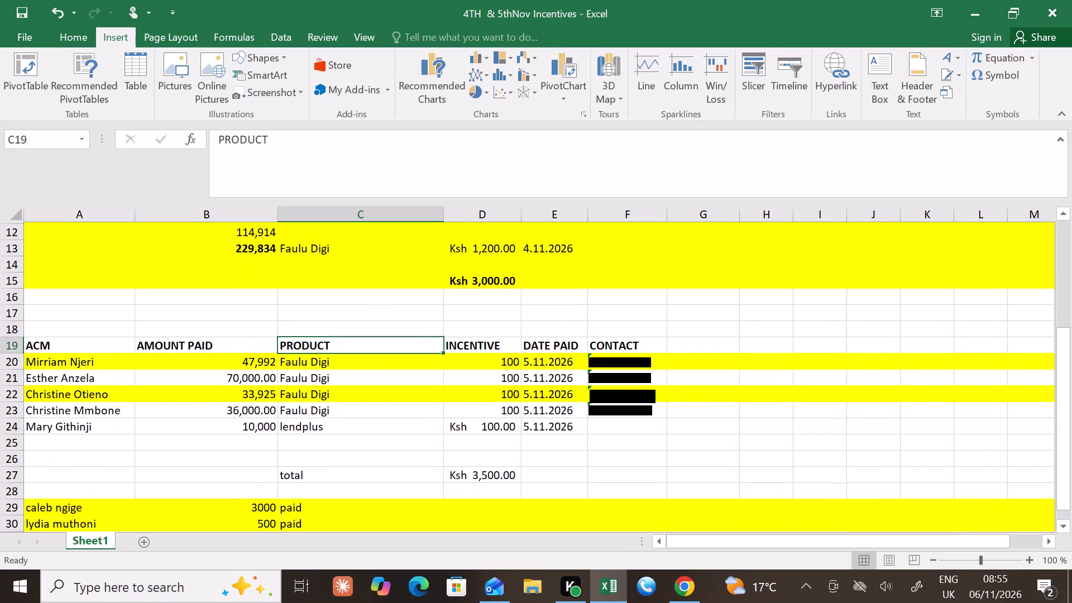
pyautogui.click(21, 358)
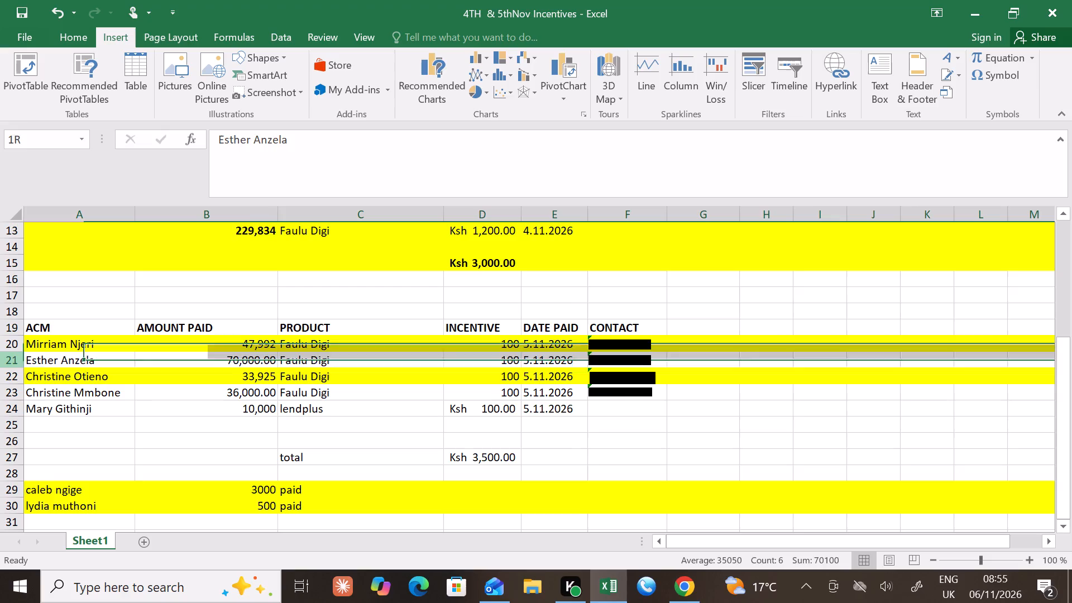
pyautogui.scroll(3, 500, 336)
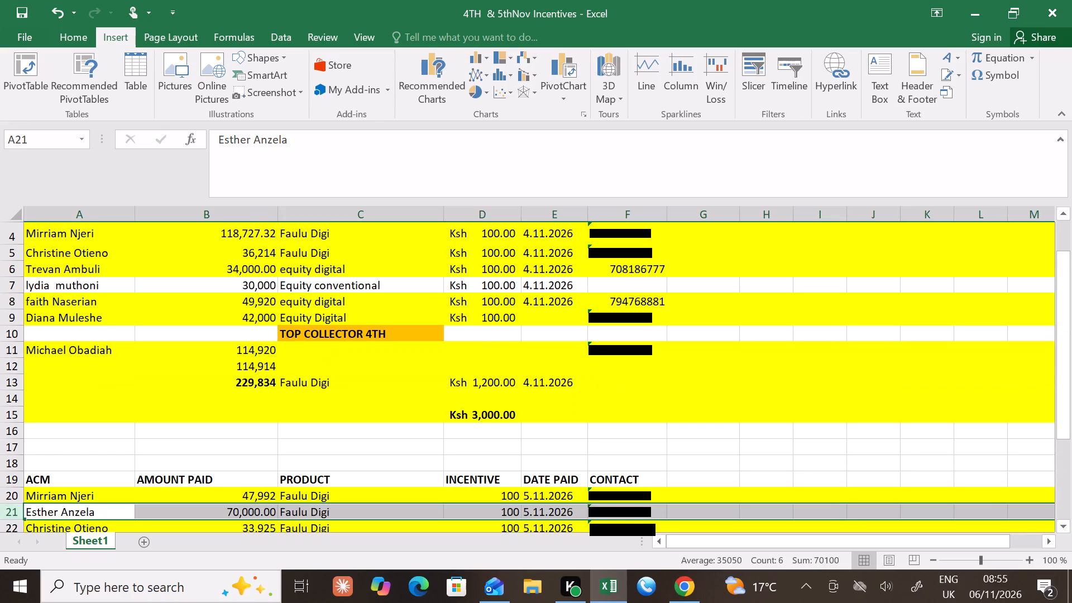
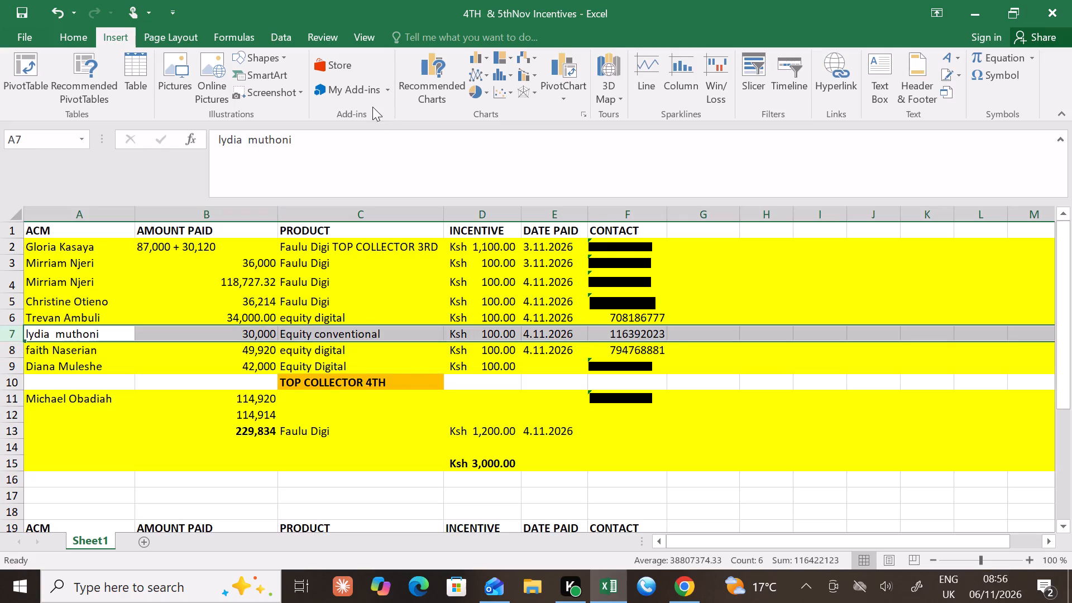
# Highlight the selected row 7, the Equity conventional entry of 30,000, in yellow.
pyautogui.click(91, 44)
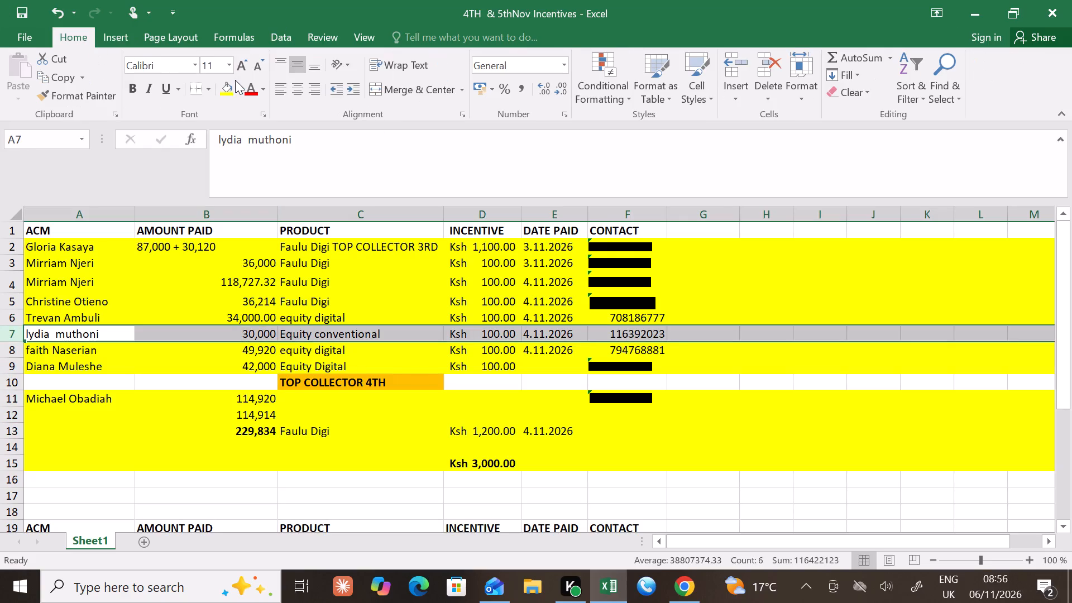
pyautogui.click(229, 88)
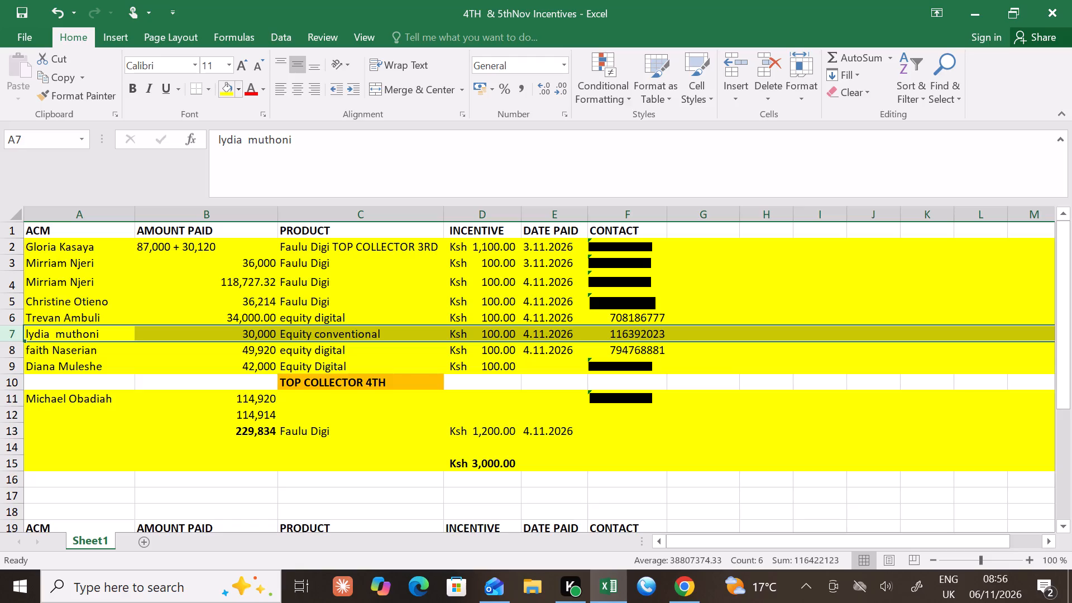
# Highlight the whole of row 24, the lendplus entry of 10,000 dated 5.11.2026, in yellow and deselect it.
pyautogui.scroll(-1, 708, 366)
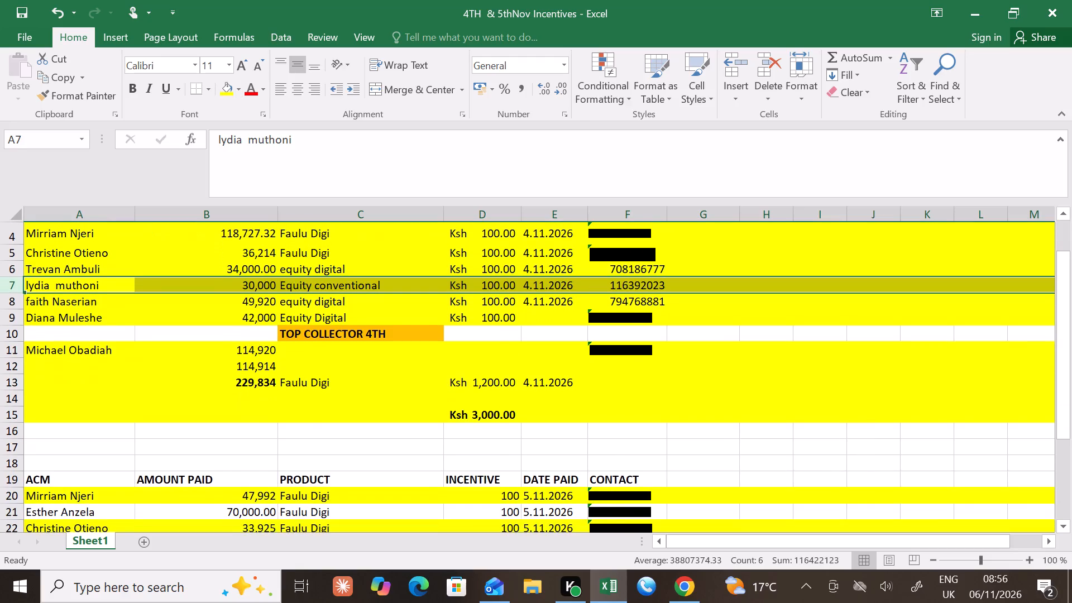
pyautogui.scroll(-3, 723, 427)
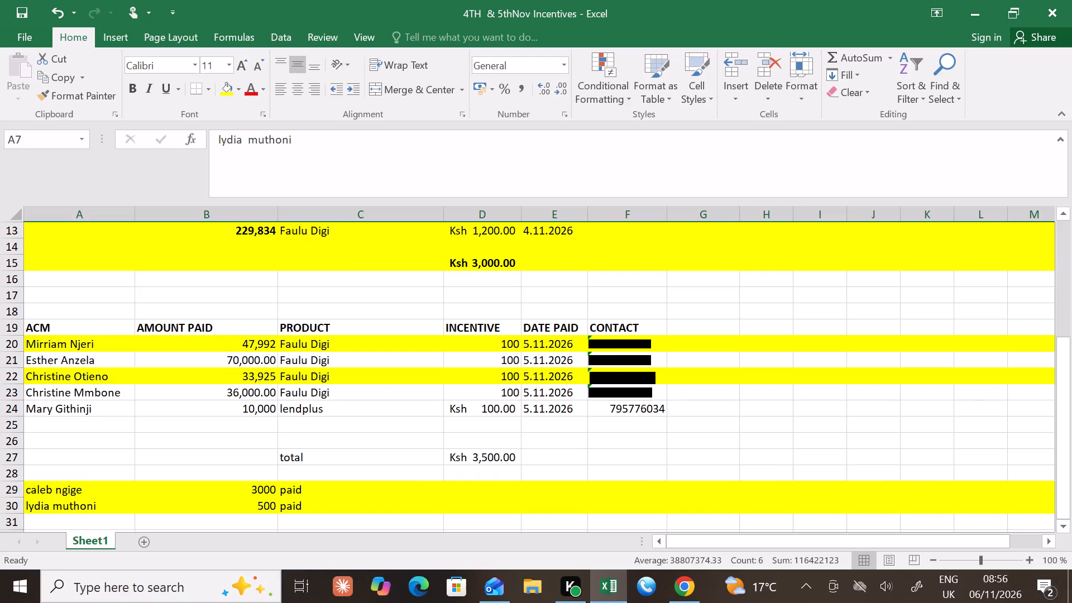
pyautogui.scroll(2, 309, 478)
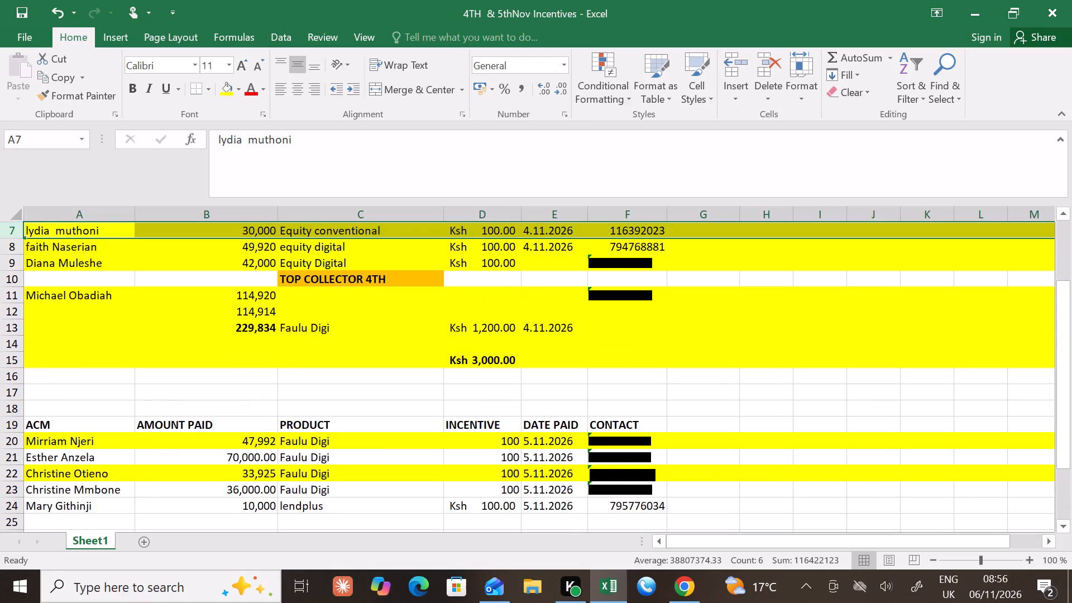
pyautogui.scroll(-1, 325, 451)
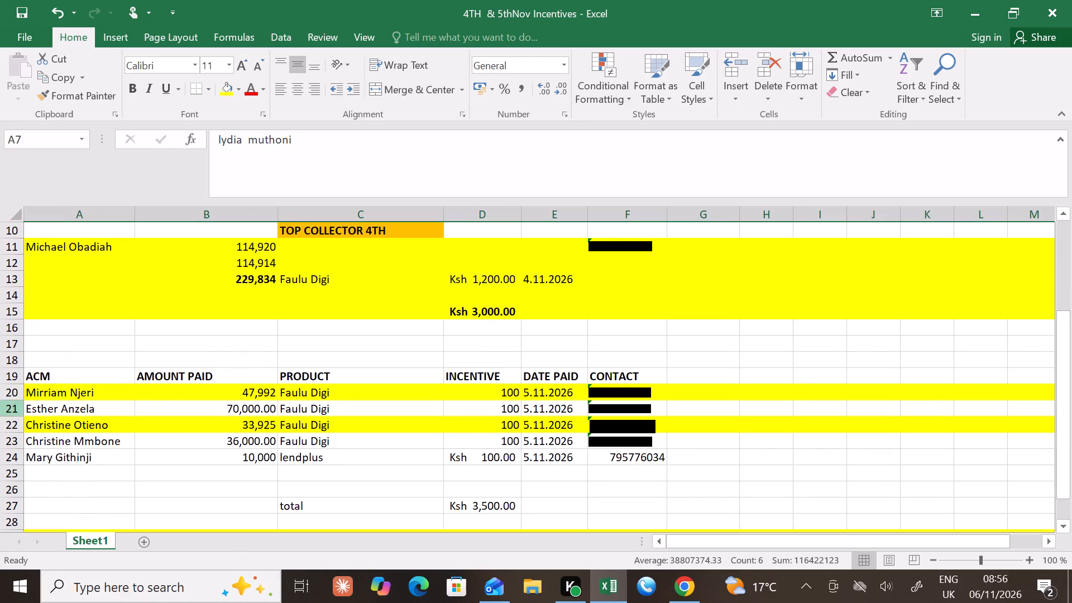
pyautogui.click(3, 406)
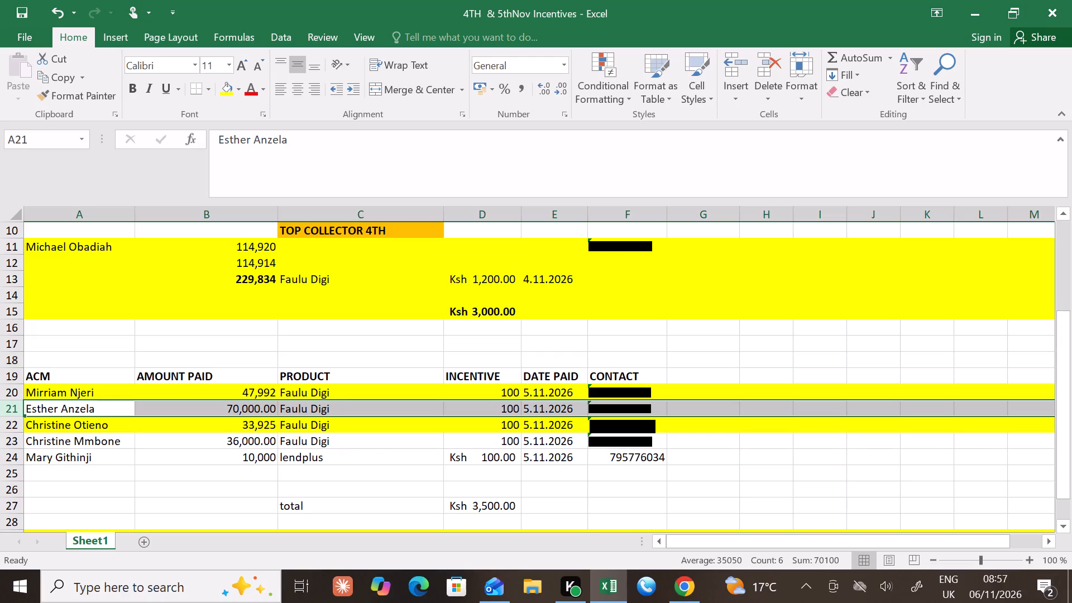
pyautogui.click(17, 456)
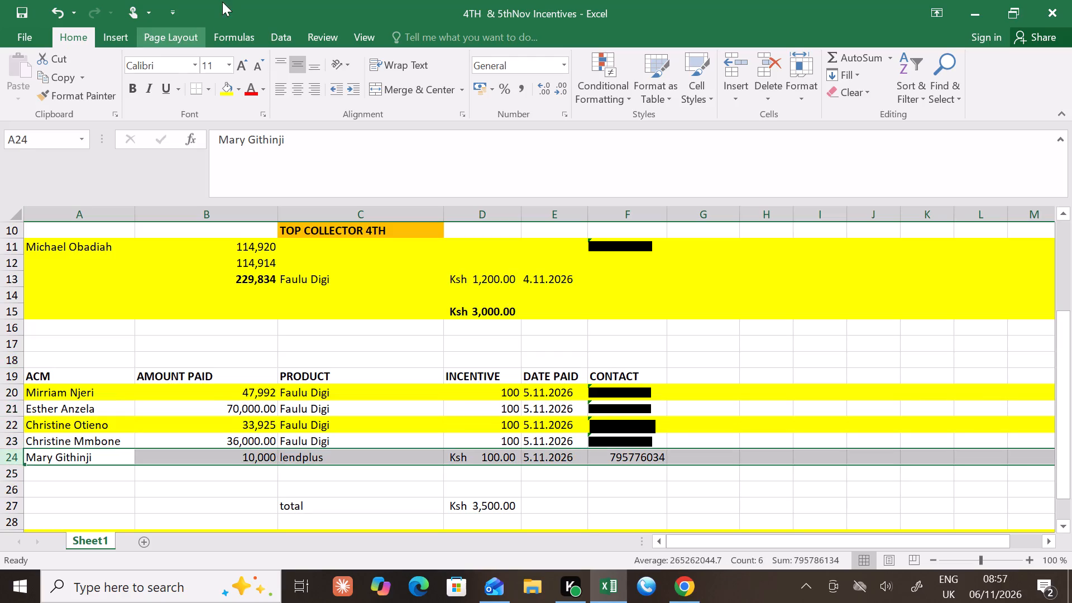
pyautogui.click(221, 94)
pyautogui.scroll(1, 572, 568)
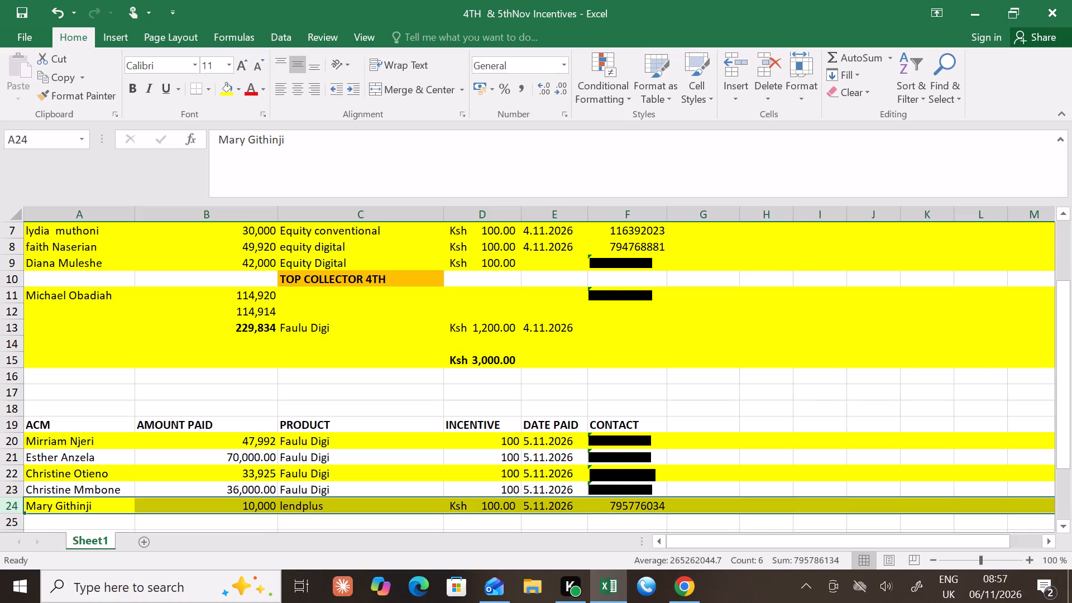
pyautogui.click(654, 393)
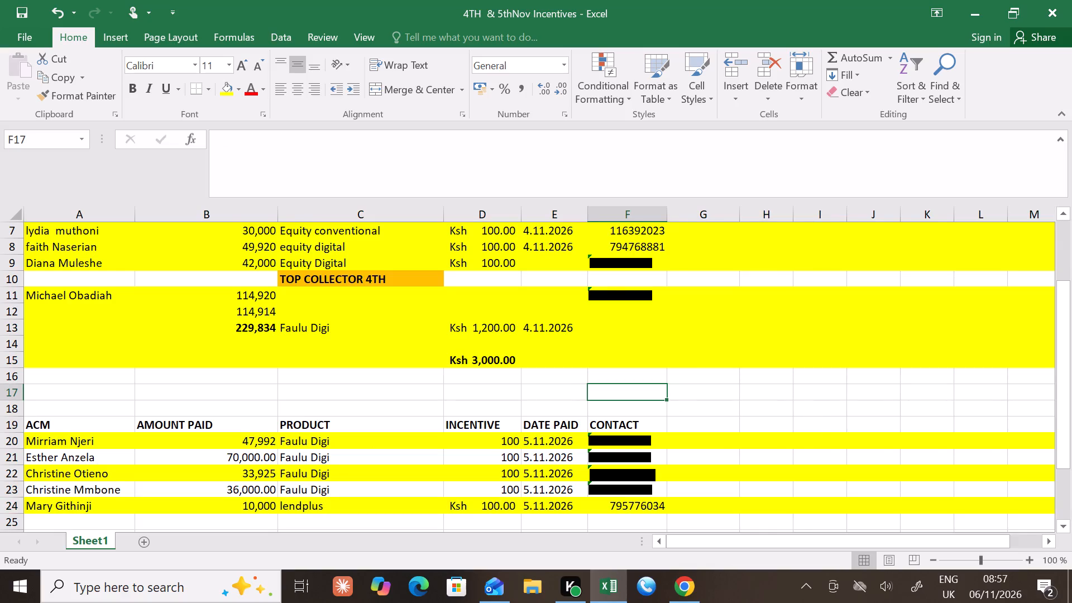
# Select the whole of row 23, the Faulu Digi entry of 36,000.00 dated 5.11.2026.
pyautogui.scroll(6, 443, 468)
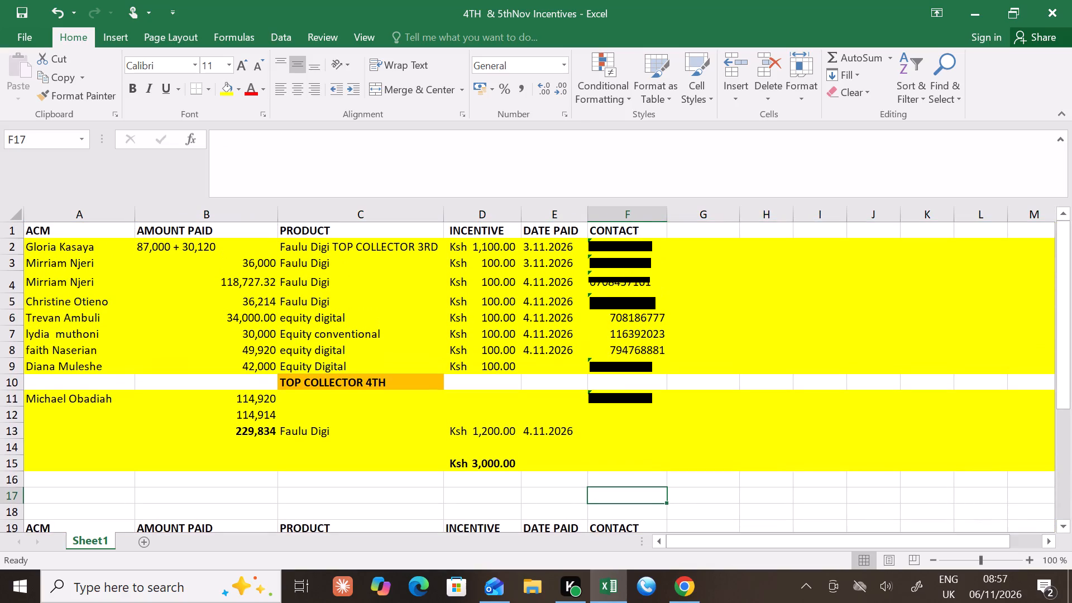
pyautogui.scroll(-3, 467, 468)
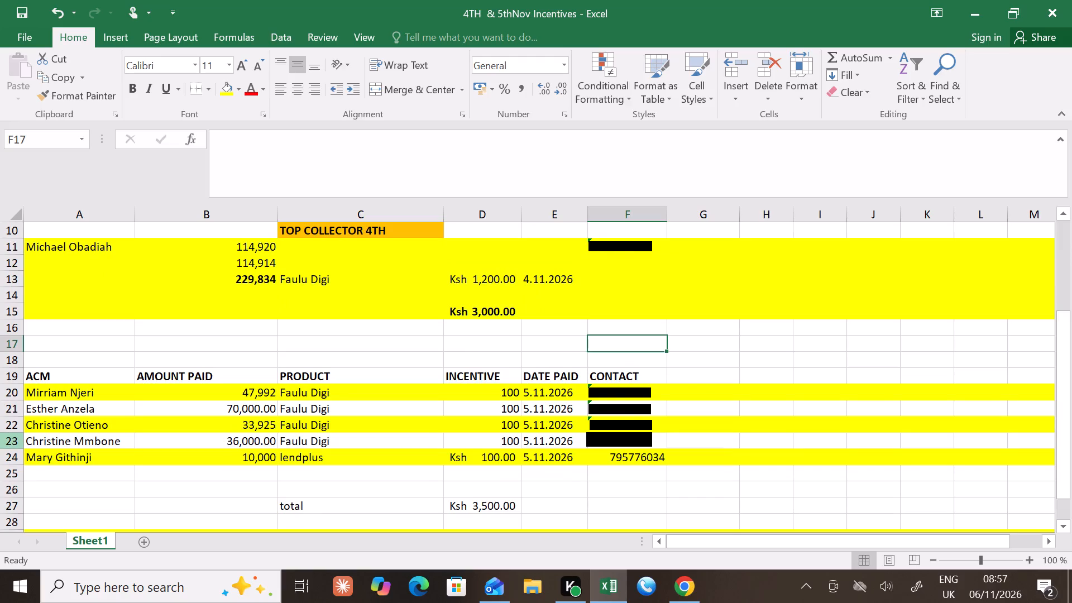
pyautogui.click(9, 437)
pyautogui.click(9, 441)
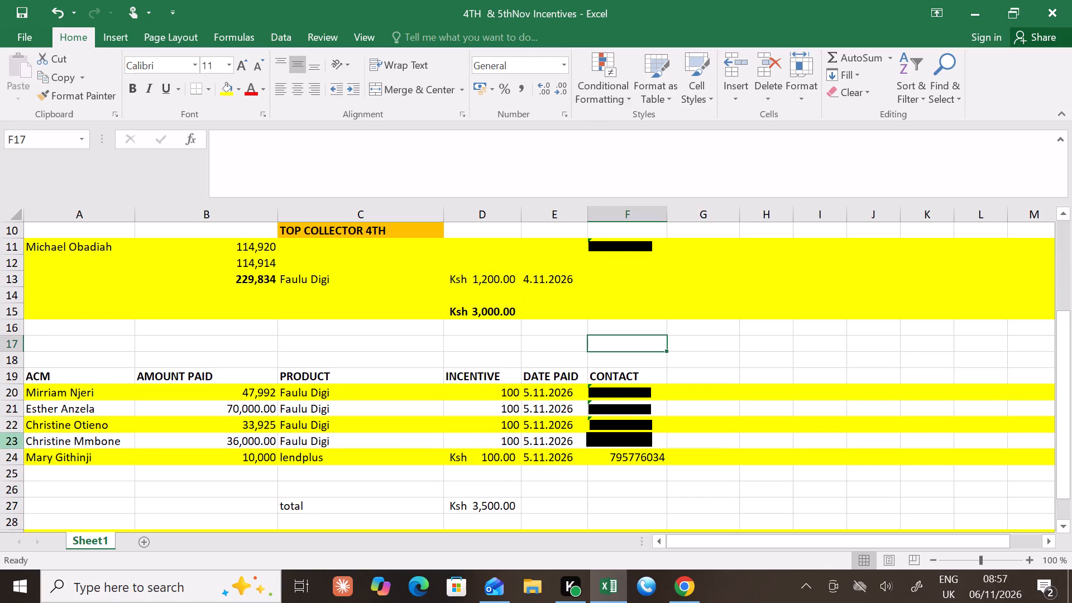
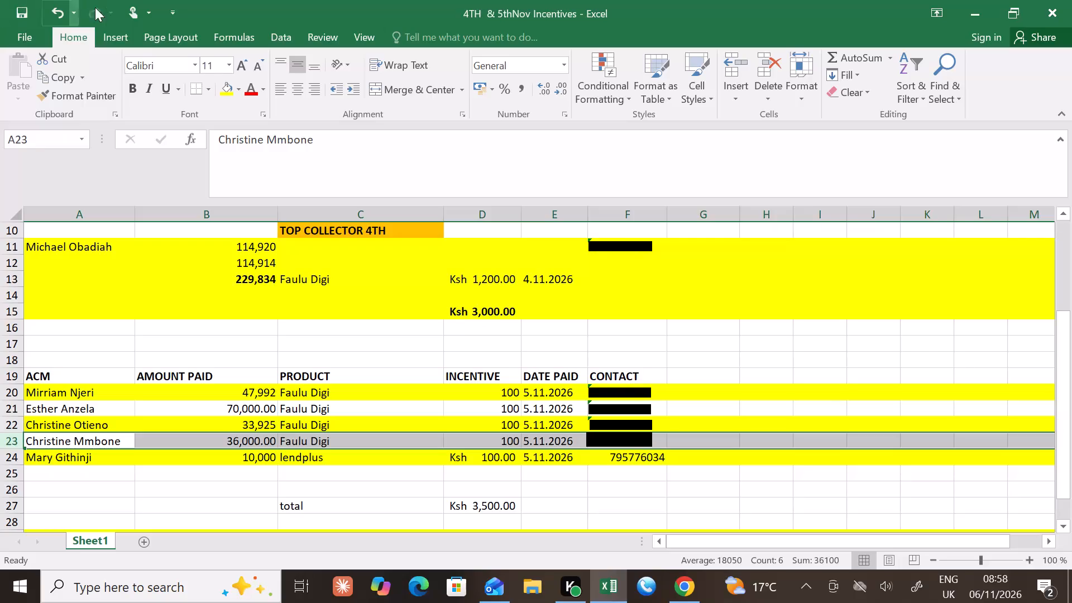
# Highlight the selected row 23, the Faulu Digi entry of 36,000.00 dated 5.11.2026, in yellow.
pyautogui.click(226, 82)
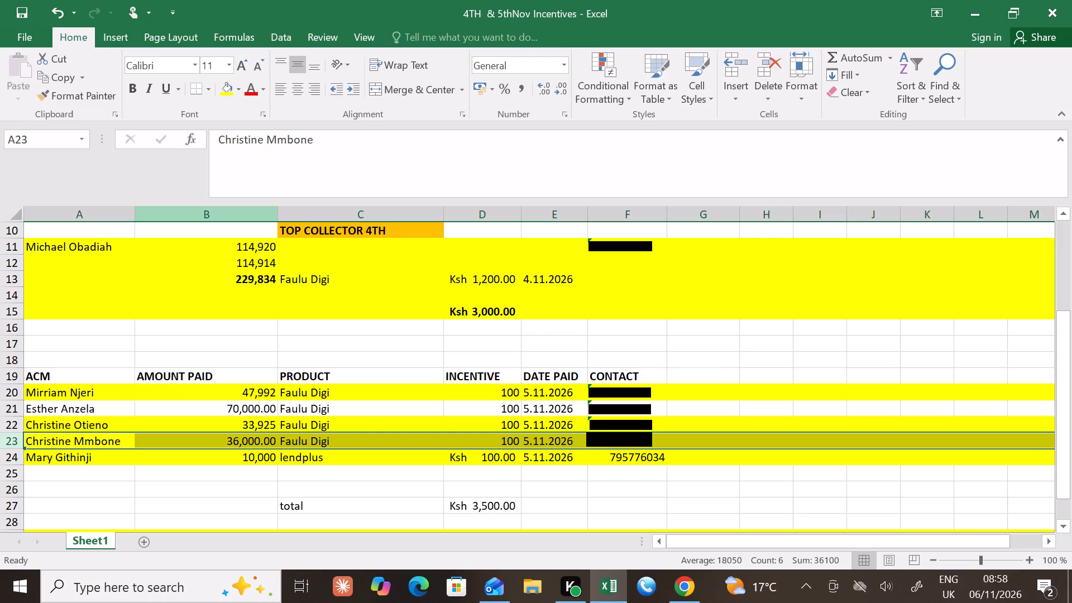
# Select the whole of row 21, the Faulu Digi entry of 70,000.00 dated 5.11.2026.
pyautogui.click(7, 410)
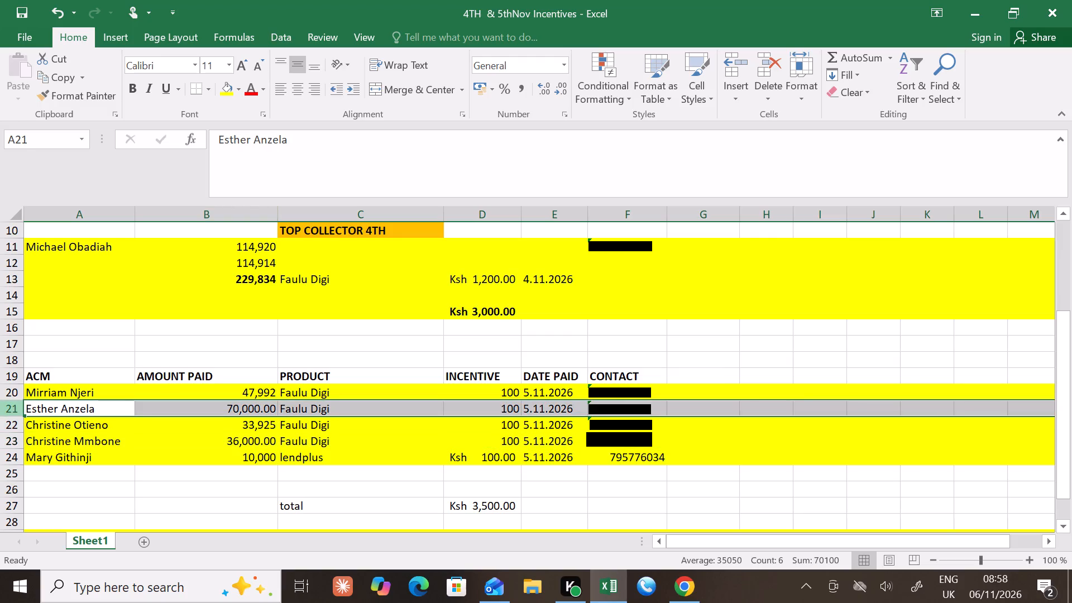
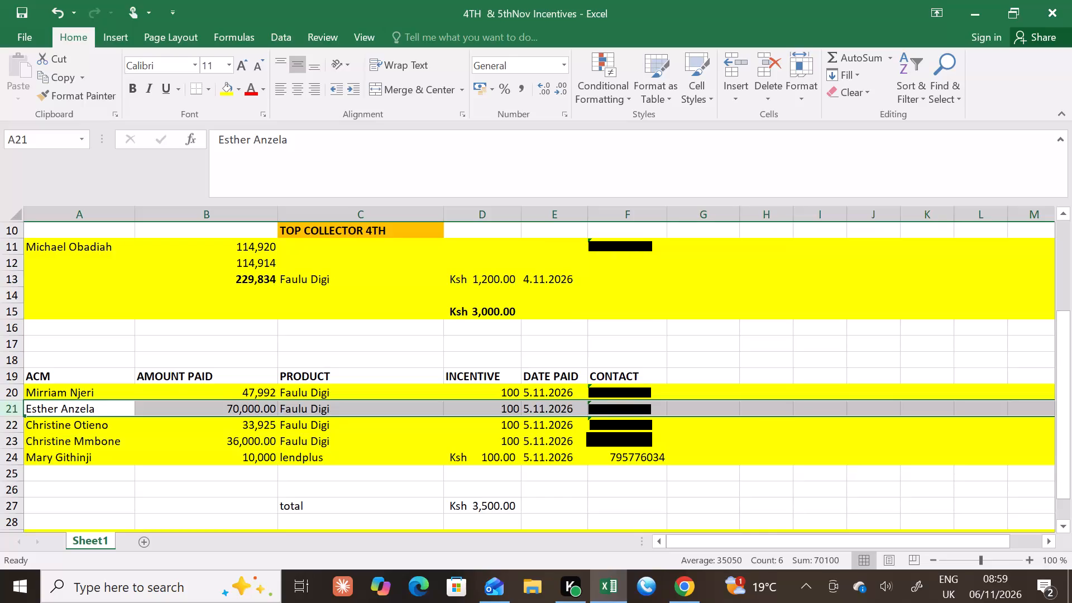
# Highlight the selected row 21, the Faulu Digi entry of 70,000.00 dated 5.11.2026, in yellow.
pyautogui.scroll(-3, 327, 417)
pyautogui.scroll(2, 350, 412)
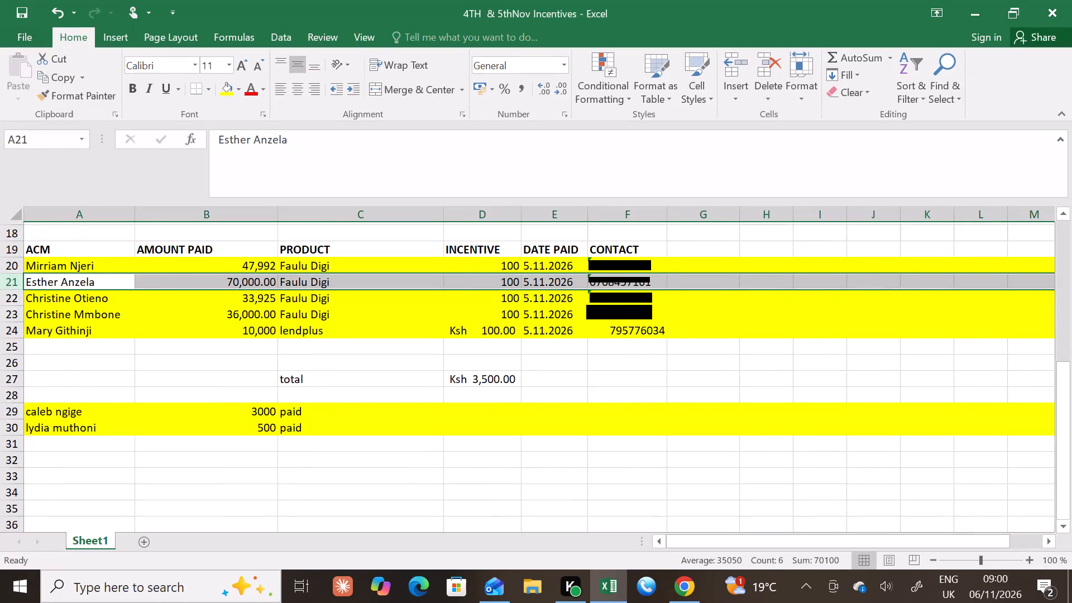
pyautogui.scroll(1, 349, 413)
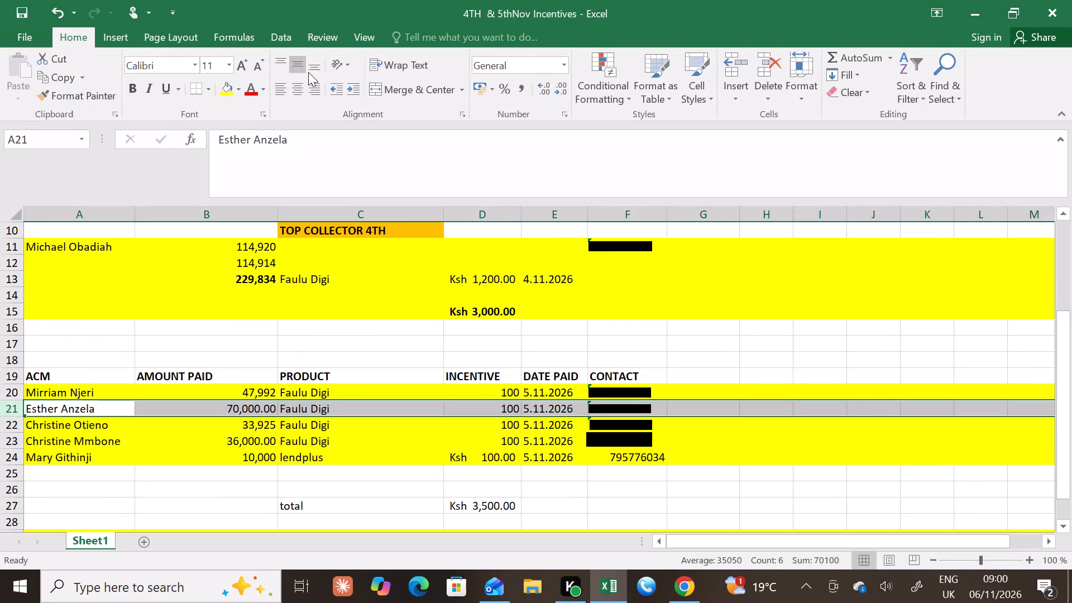
pyautogui.click(226, 86)
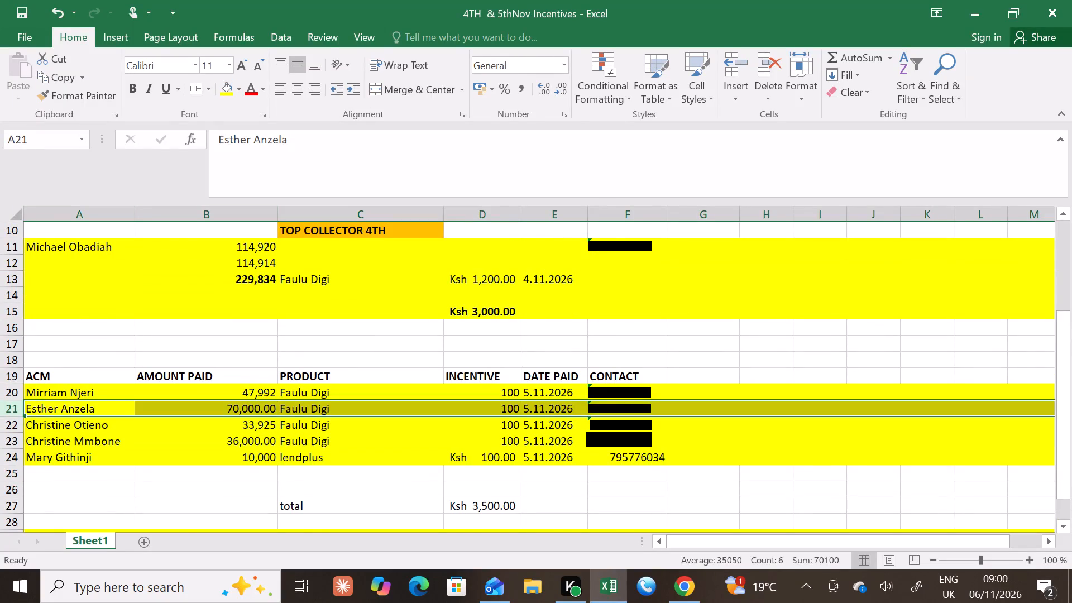
pyautogui.scroll(4, 326, 295)
pyautogui.scroll(-3, 330, 296)
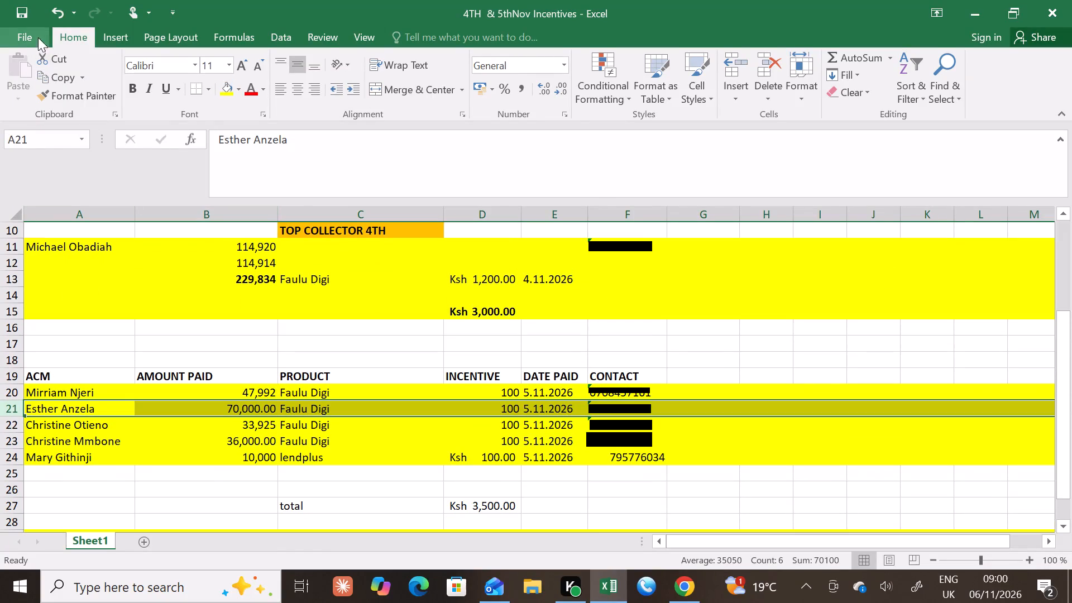
# Save a copy of the workbook in the Documents folder as "4TH & 5thNov Incentives paid", keeping the Excel Workbook type.
pyautogui.click(27, 36)
pyautogui.click(4, 175)
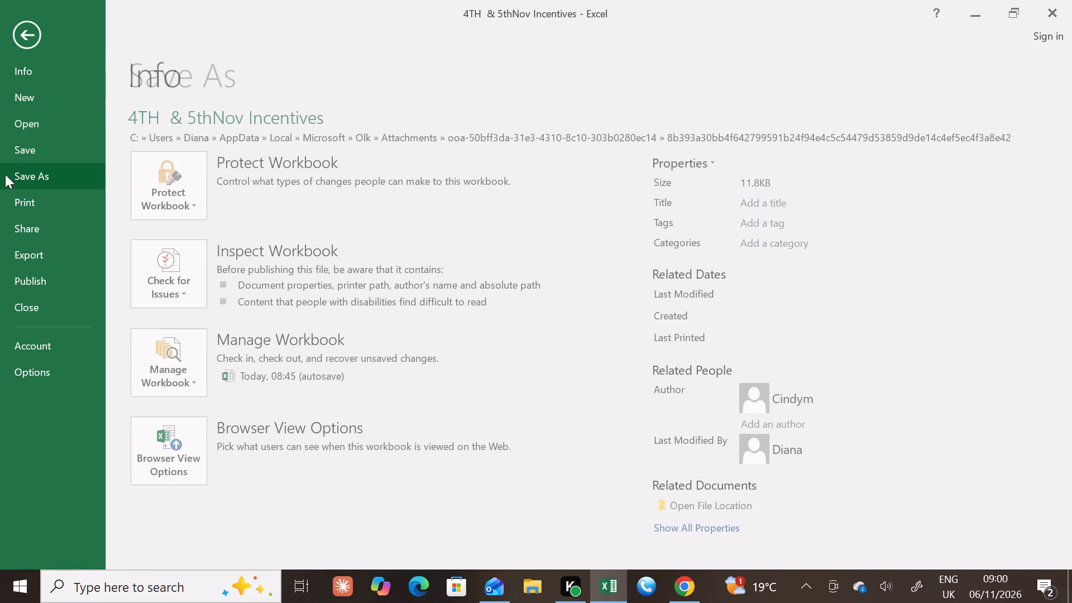
pyautogui.click(197, 245)
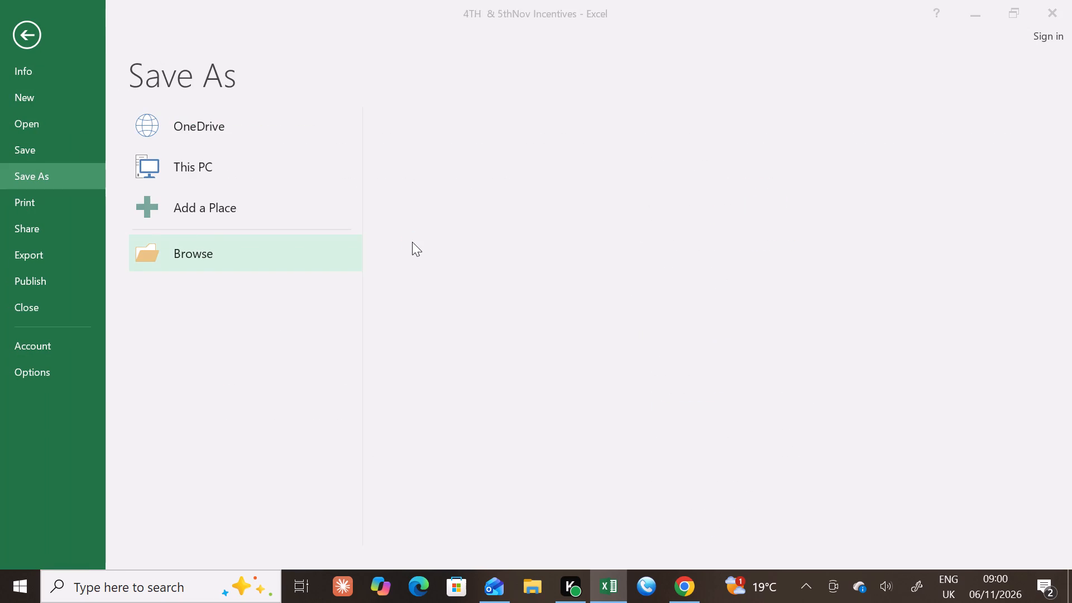
pyautogui.click(248, 285)
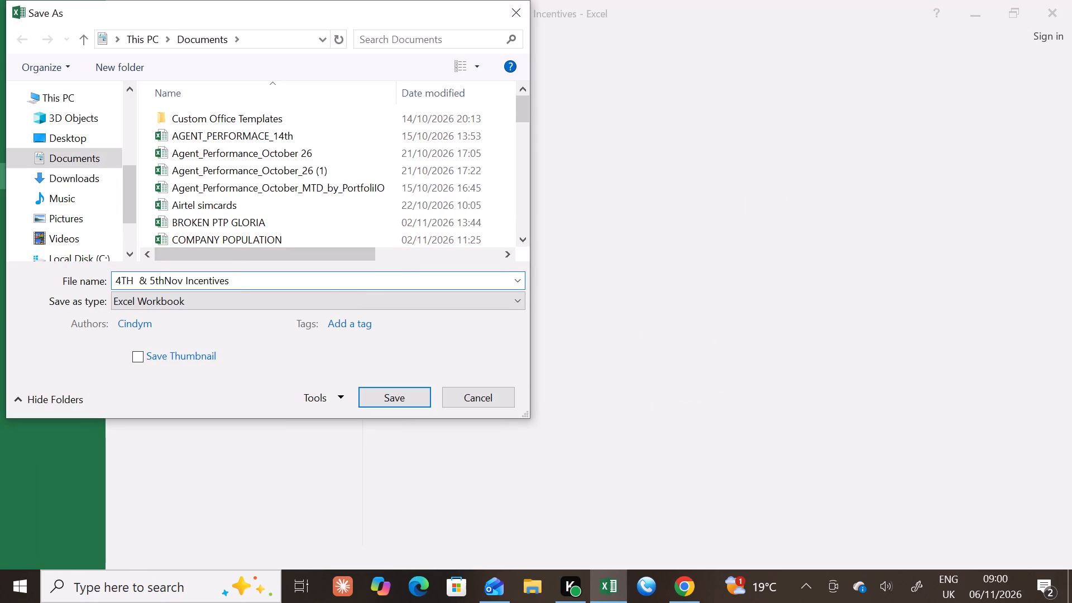
pyautogui.press('space')
pyautogui.write('paid')
pyautogui.click(387, 395)
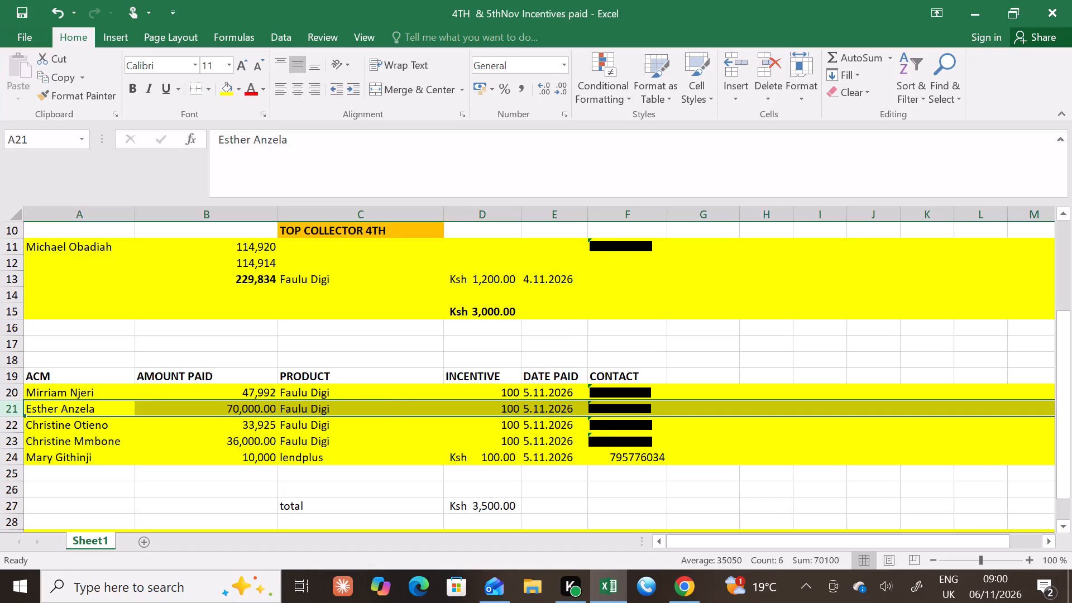